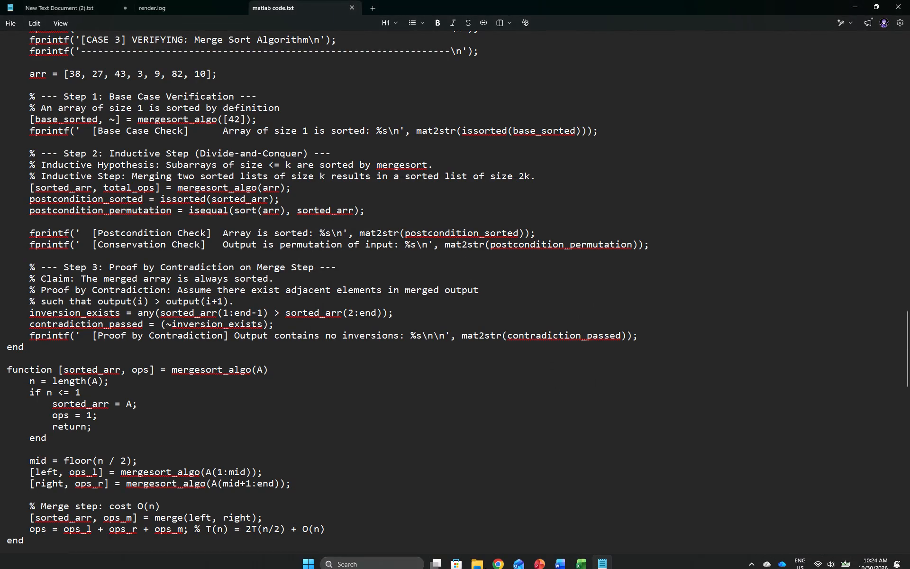
Open dm-verification-deck.pdf from the renders folder inside Documents > Projects > DM_PPT > dm-verification-deck.
{"action": "left_click", "coordinate": [475, 563]}
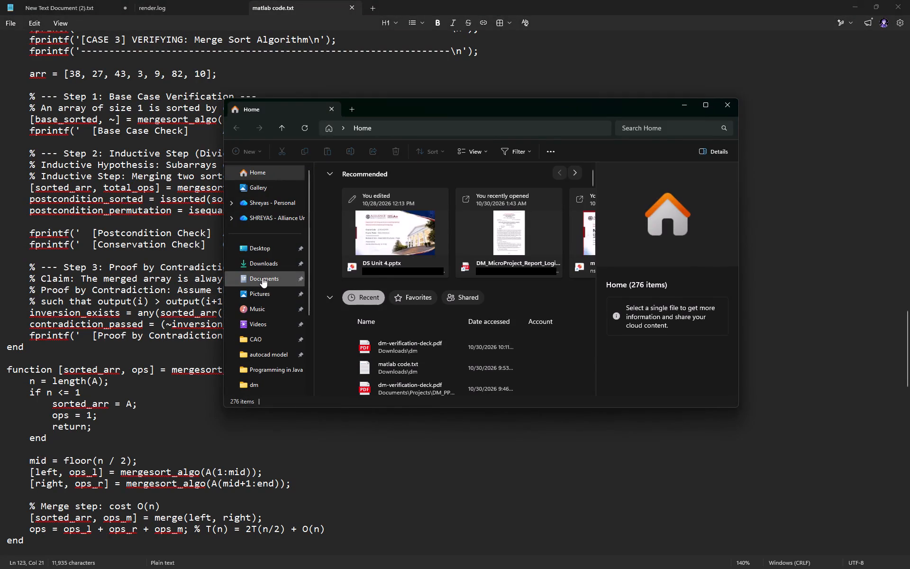
{"action": "left_click", "coordinate": [262, 277]}
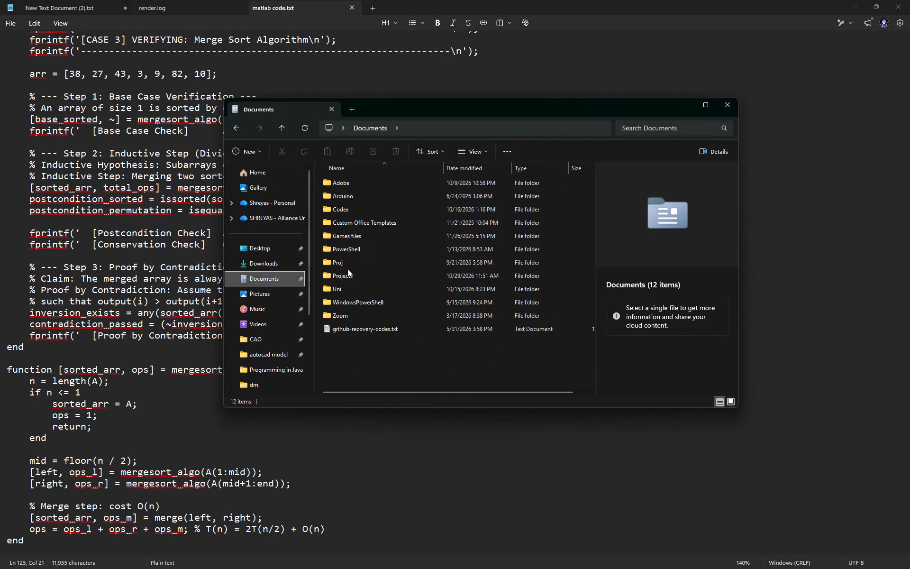
{"action": "double_click", "coordinate": [346, 273]}
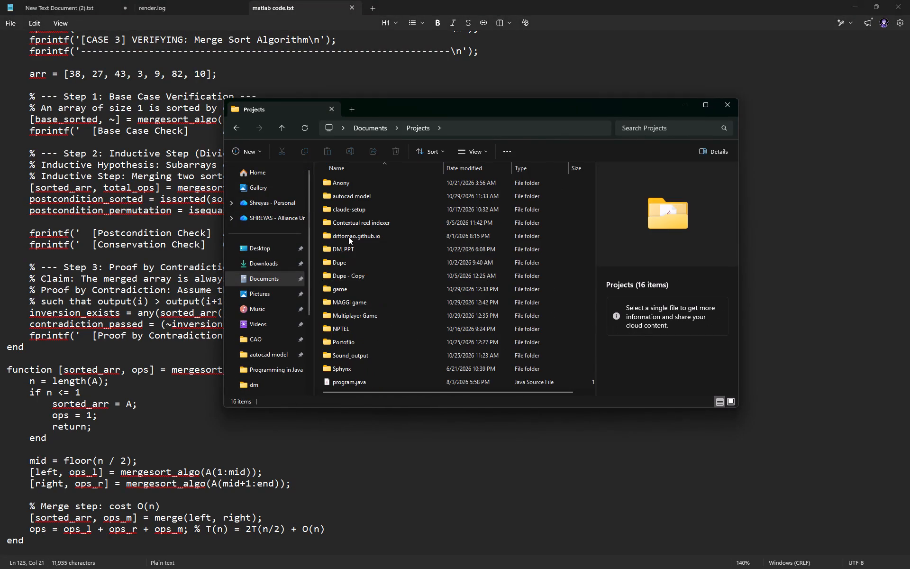
{"action": "double_click", "coordinate": [345, 243]}
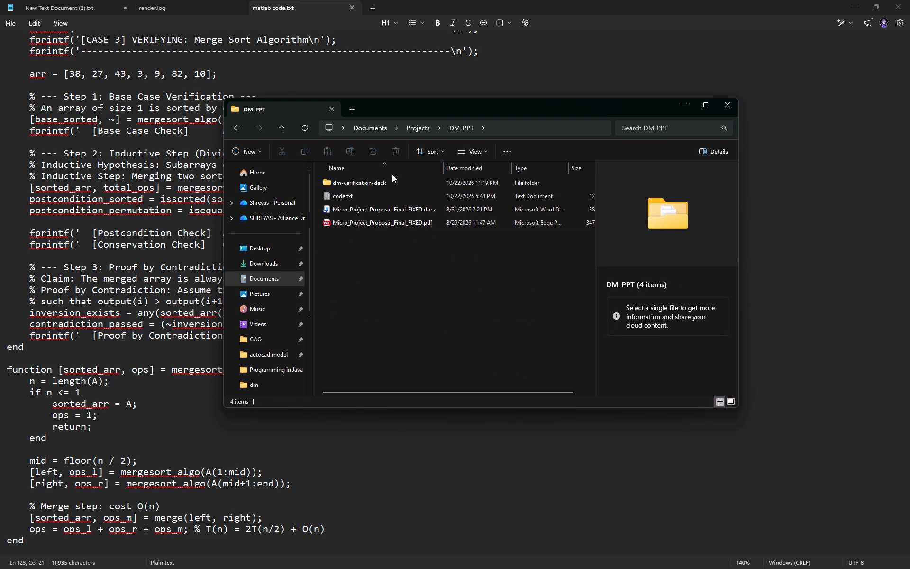
{"action": "double_click", "coordinate": [391, 180]}
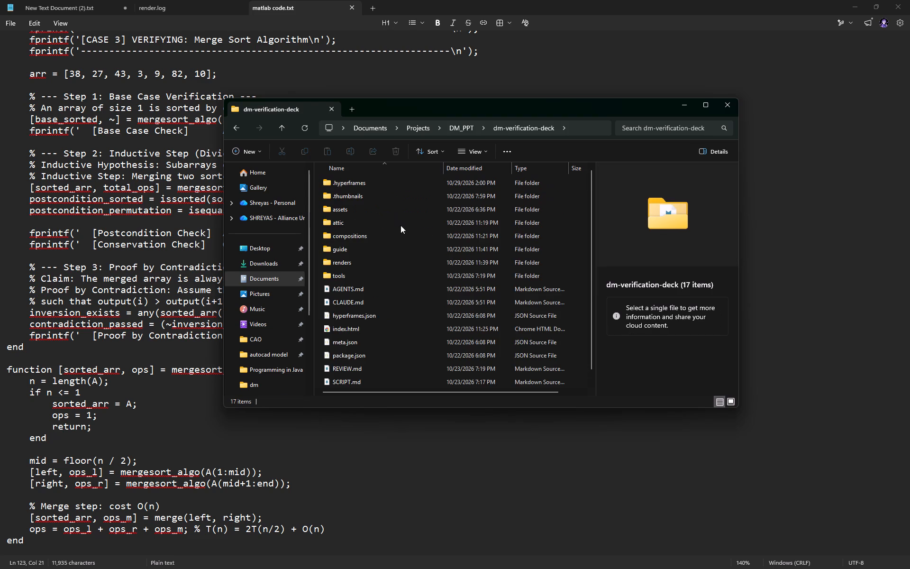
{"action": "double_click", "coordinate": [404, 260]}
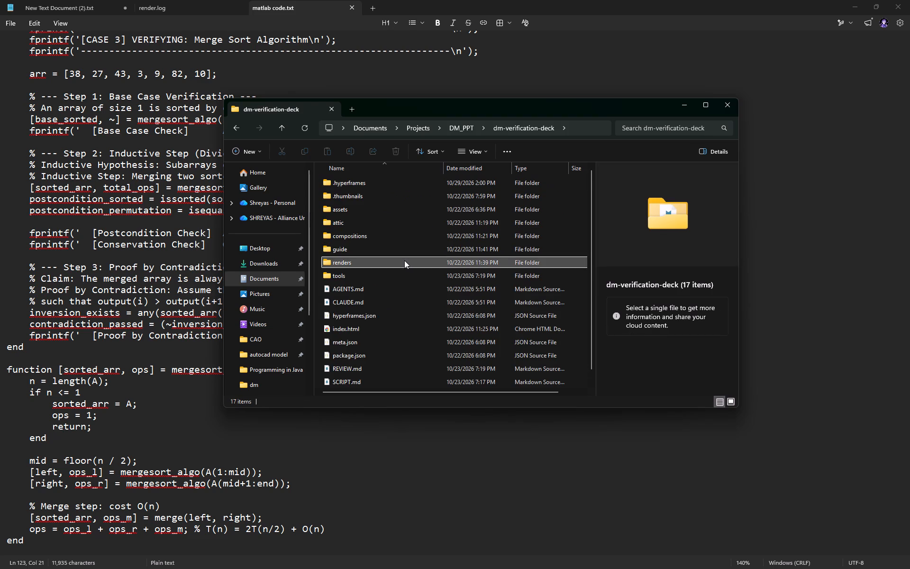
{"action": "left_click", "coordinate": [460, 215]}
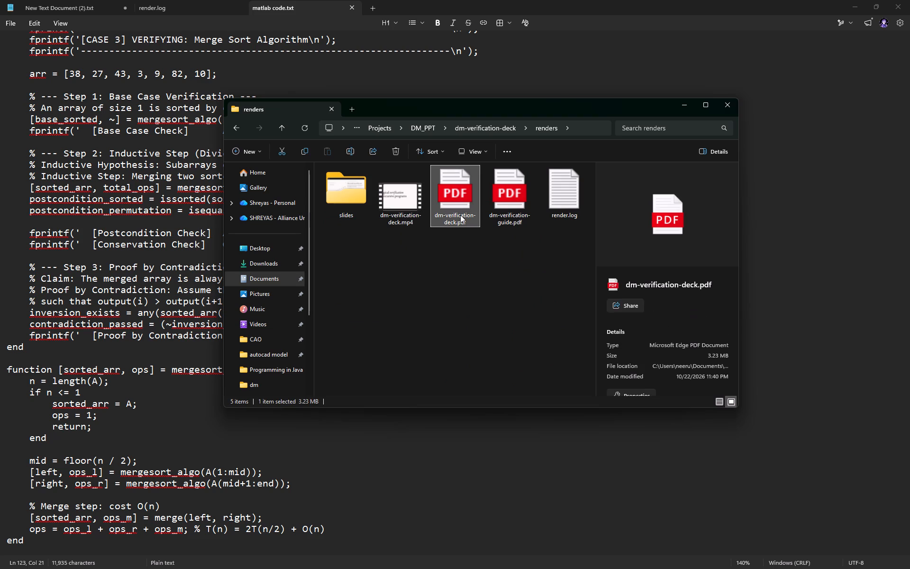
{"action": "double_click", "coordinate": [460, 215]}
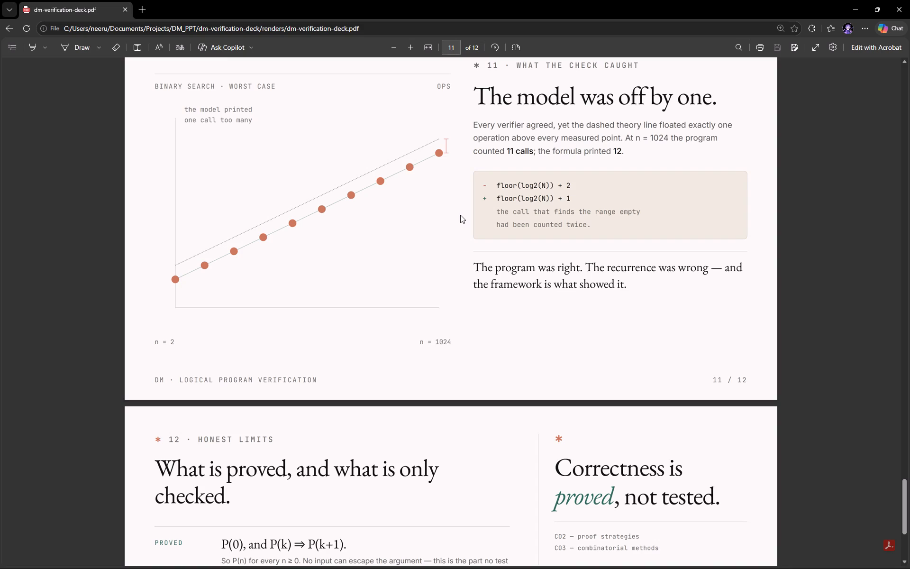
Go back to the deck's opening slides and read the problem statement and the three proof techniques.
{"action": "scroll", "coordinate": [503, 286], "scroll_direction": "up", "scroll_amount": 13}
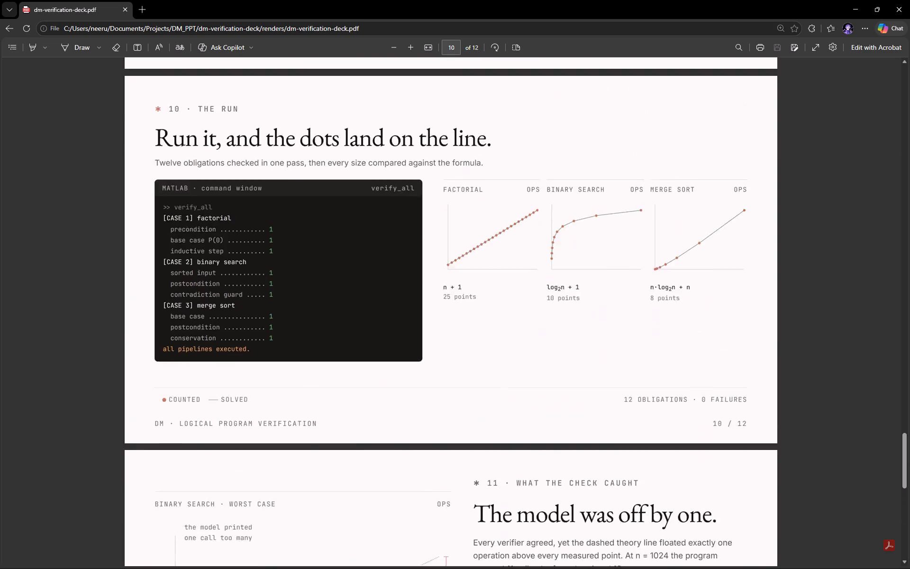
{"action": "scroll", "coordinate": [503, 286], "scroll_direction": "up", "scroll_amount": 18}
{"action": "scroll", "coordinate": [503, 286], "scroll_direction": "down", "scroll_amount": 2}
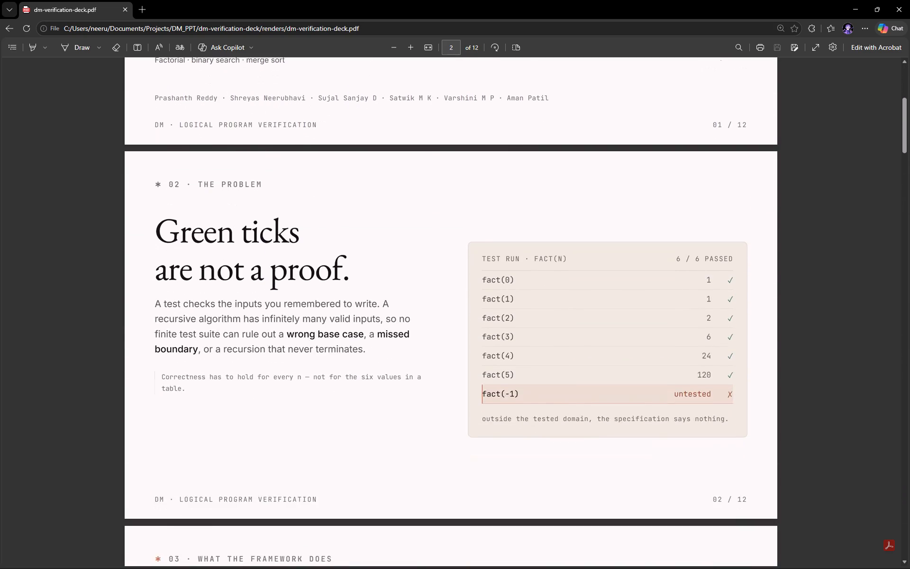
{"action": "scroll", "coordinate": [503, 286], "scroll_direction": "down", "scroll_amount": 5}
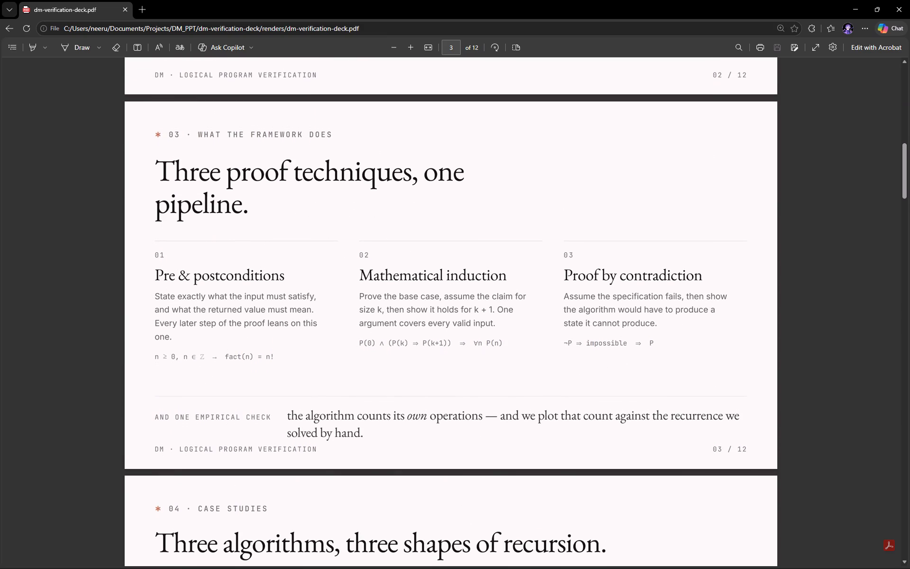
{"action": "scroll", "coordinate": [503, 286], "scroll_direction": "down", "scroll_amount": 4}
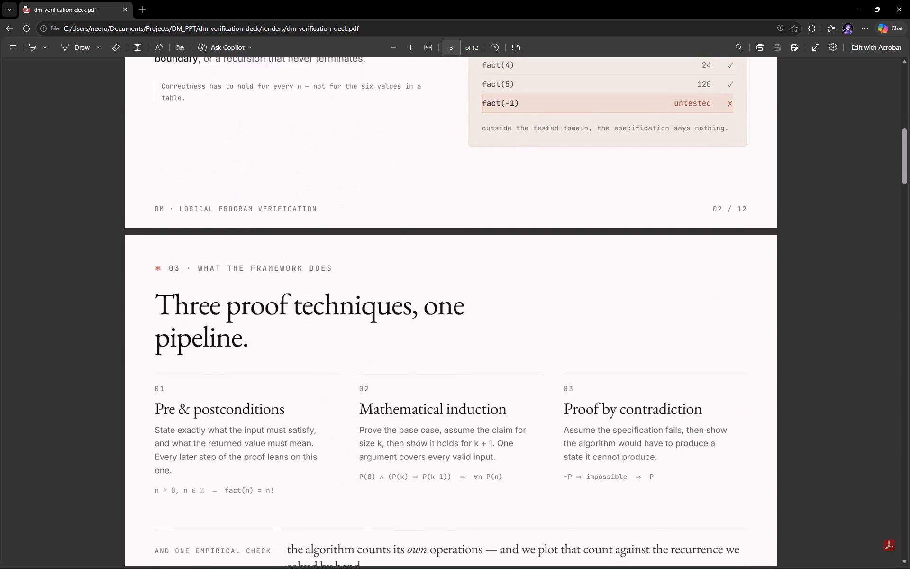
{"action": "scroll", "coordinate": [503, 286], "scroll_direction": "down", "scroll_amount": 4}
{"action": "scroll", "coordinate": [503, 286], "scroll_direction": "up", "scroll_amount": 1}
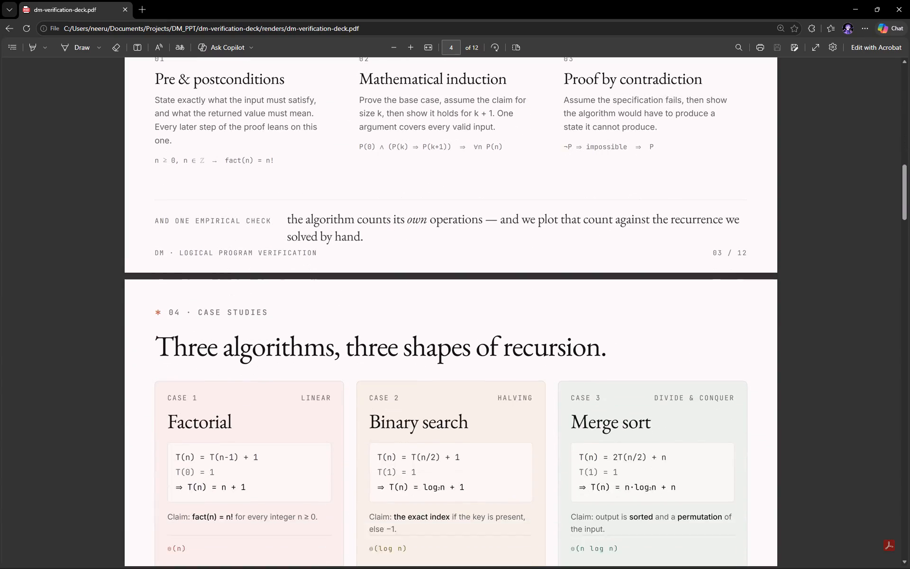
{"action": "scroll", "coordinate": [503, 286], "scroll_direction": "up", "scroll_amount": 1}
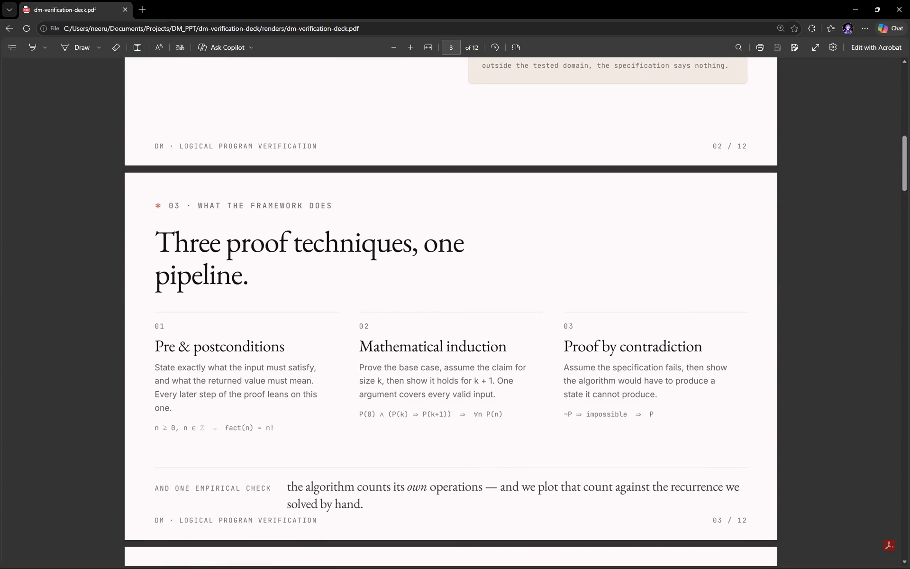
{"action": "scroll", "coordinate": [503, 286], "scroll_direction": "up", "scroll_amount": 1}
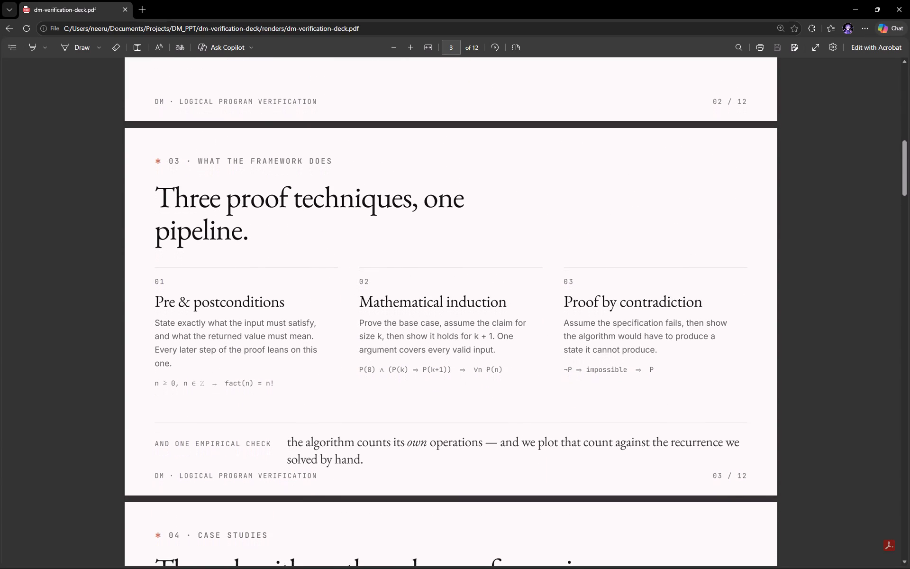
{"action": "scroll", "coordinate": [503, 286], "scroll_direction": "up", "scroll_amount": 1}
Read through the slides from the case studies to the code, covering logic, induction, recurrences and proof by contradiction.
{"action": "scroll", "coordinate": [503, 286], "scroll_direction": "down", "scroll_amount": 5}
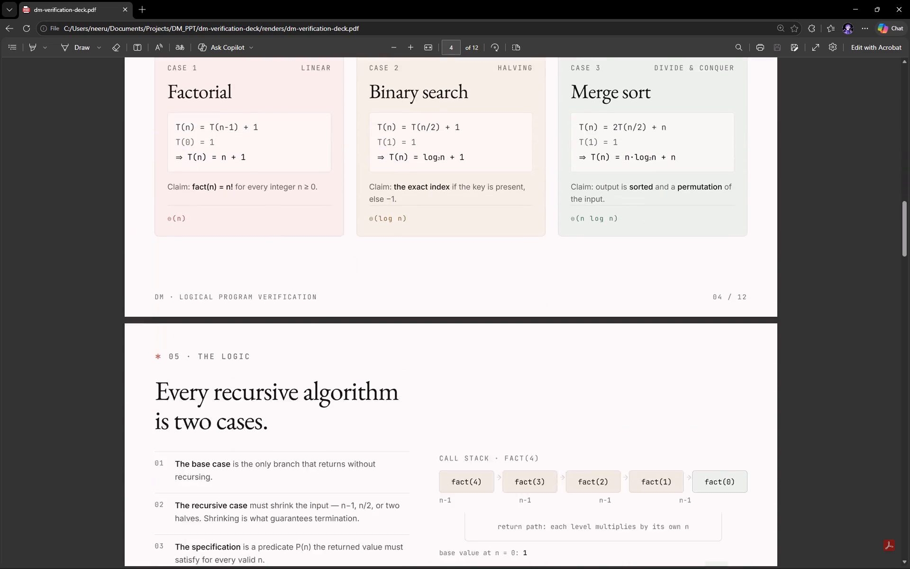
{"action": "scroll", "coordinate": [503, 286], "scroll_direction": "down", "scroll_amount": 7}
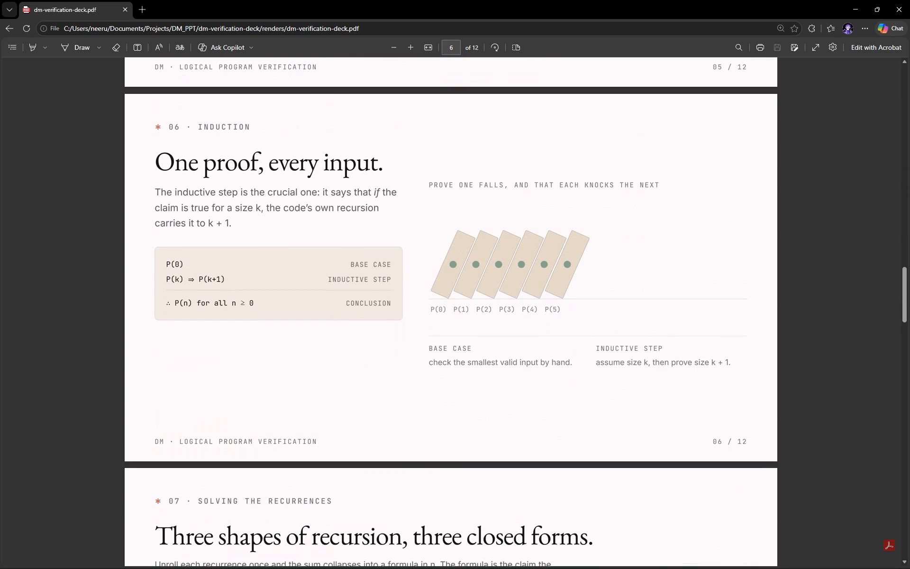
{"action": "scroll", "coordinate": [503, 286], "scroll_direction": "down", "scroll_amount": 5}
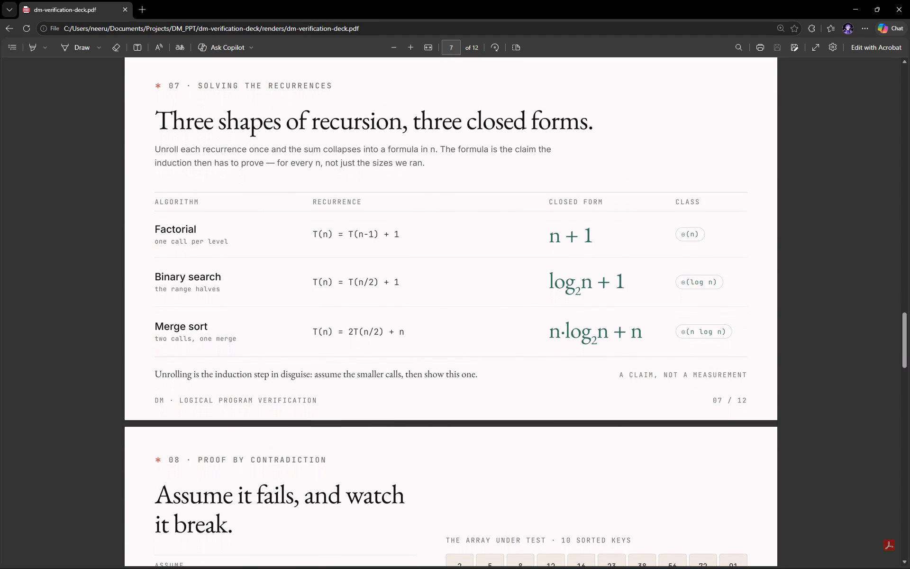
{"action": "scroll", "coordinate": [503, 286], "scroll_direction": "down", "scroll_amount": 6}
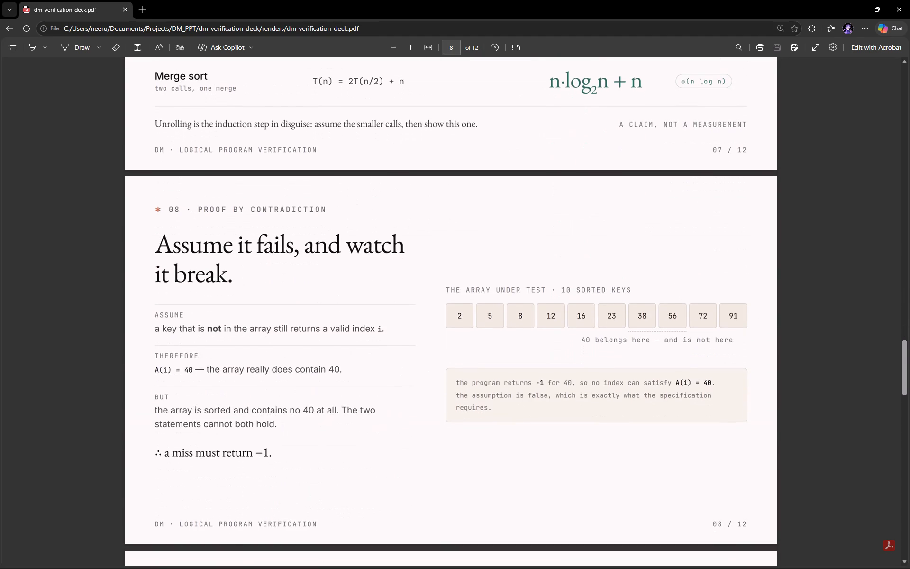
{"action": "scroll", "coordinate": [503, 286], "scroll_direction": "down", "scroll_amount": 6}
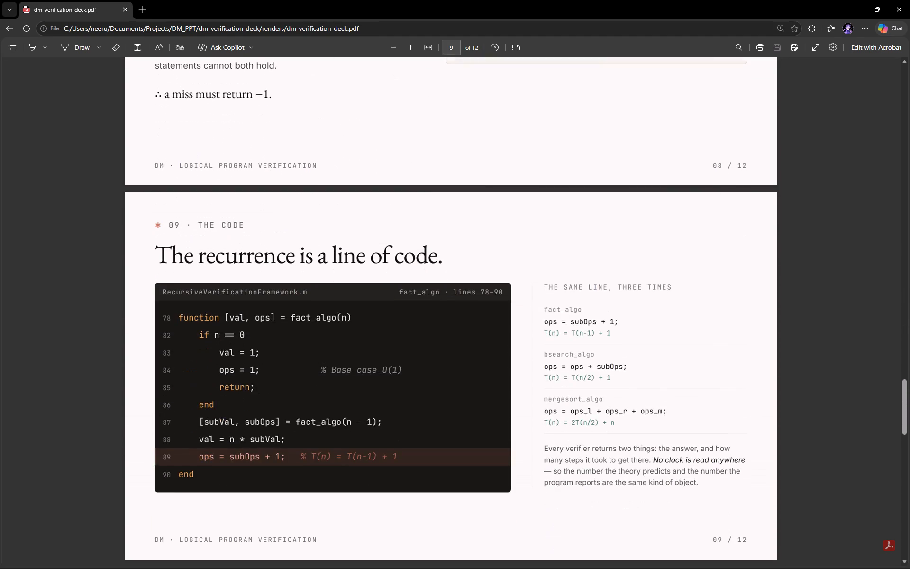
{"action": "scroll", "coordinate": [503, 286], "scroll_direction": "down", "scroll_amount": 2}
Go back through the deck to re-examine the slides on solving the recurrences, induction and the logic of recursive algorithms.
{"action": "scroll", "coordinate": [503, 286], "scroll_direction": "up", "scroll_amount": 4}
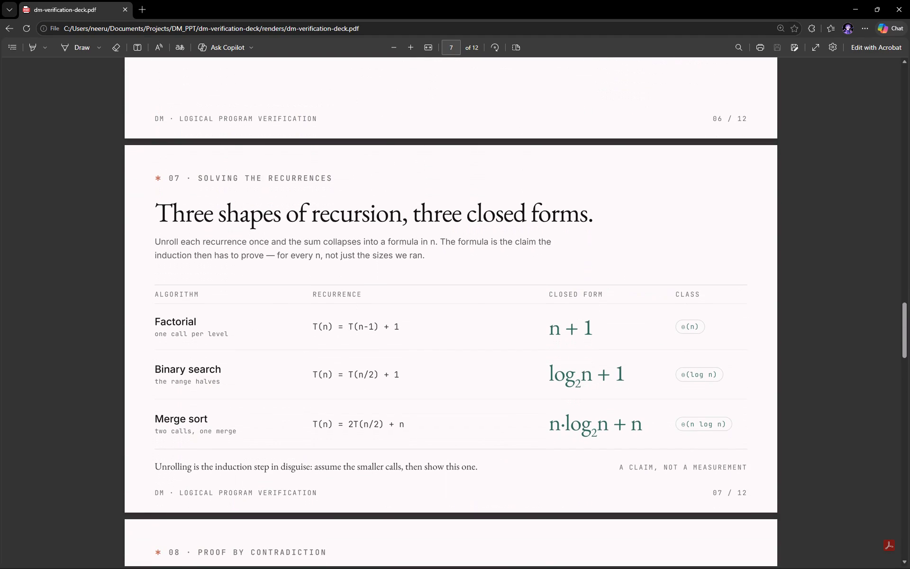
{"action": "scroll", "coordinate": [503, 286], "scroll_direction": "up", "scroll_amount": 4}
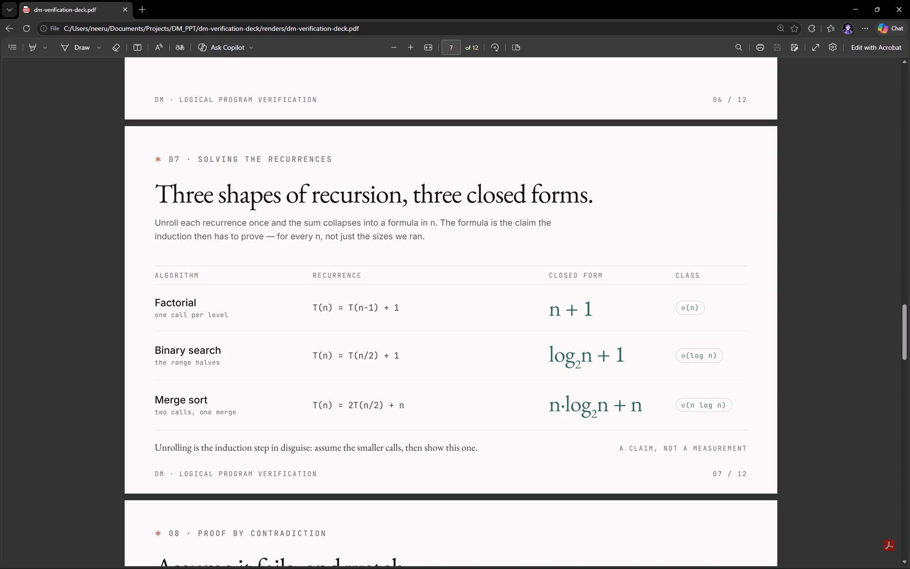
{"action": "scroll", "coordinate": [674, 376], "scroll_direction": "up", "scroll_amount": 2}
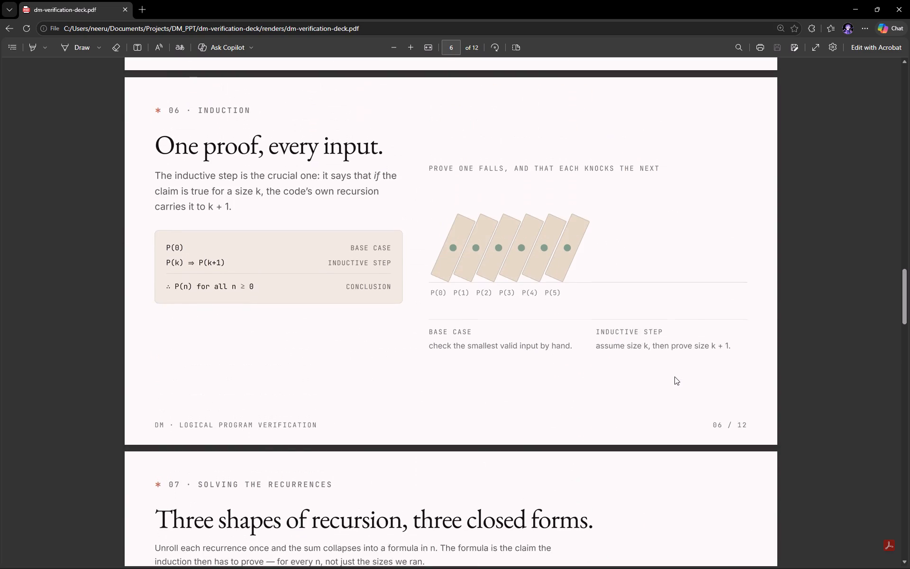
{"action": "scroll", "coordinate": [674, 376], "scroll_direction": "up", "scroll_amount": 3}
{"action": "scroll", "coordinate": [441, 252], "scroll_direction": "up", "scroll_amount": 3}
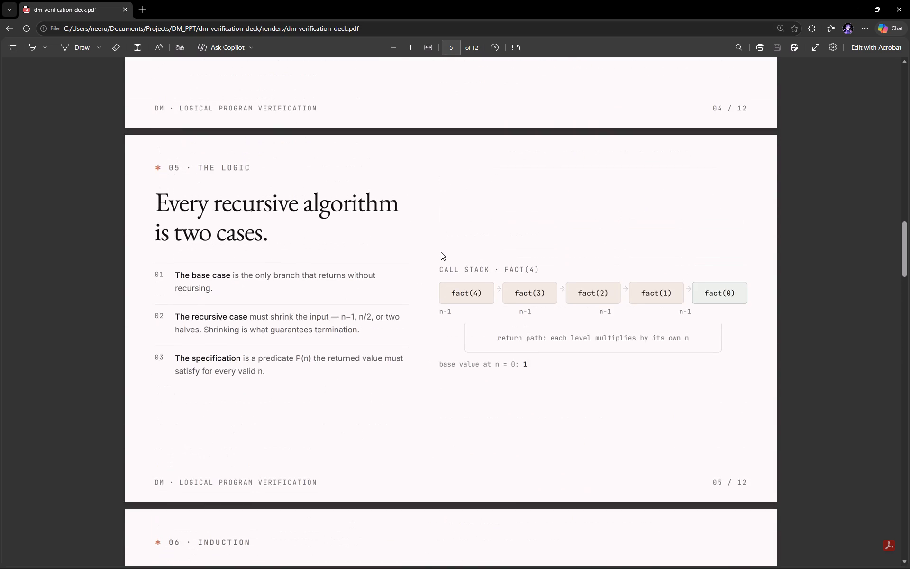
{"action": "scroll", "coordinate": [441, 252], "scroll_direction": "up", "scroll_amount": 2}
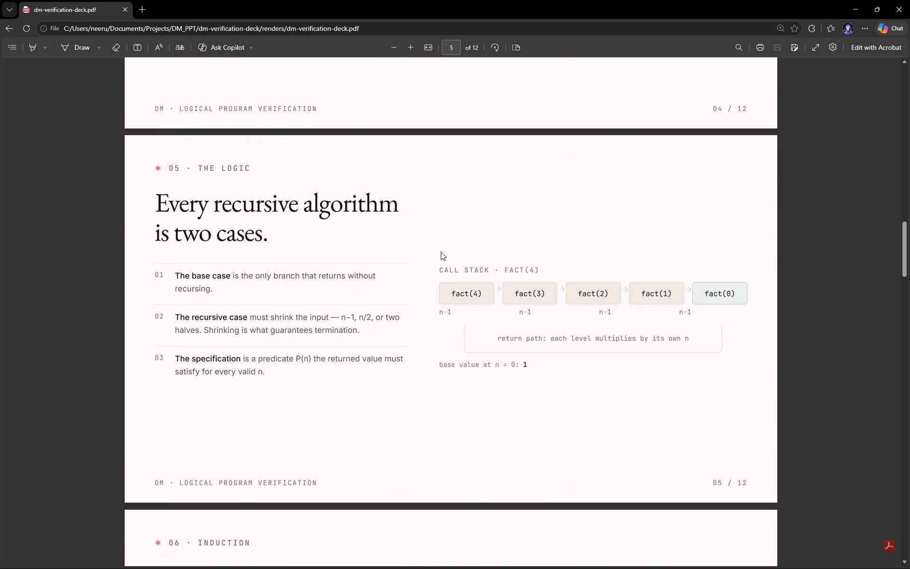
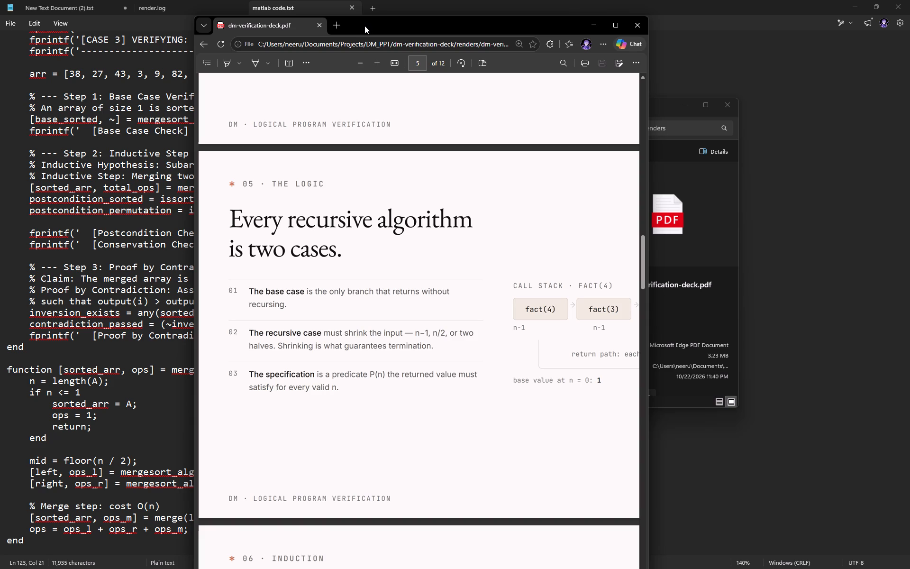
Maximize the deck window to view slide 5 on the logic of recursive algorithms with its full fact(4) call stack diagram.
{"action": "left_click", "coordinate": [364, 24]}
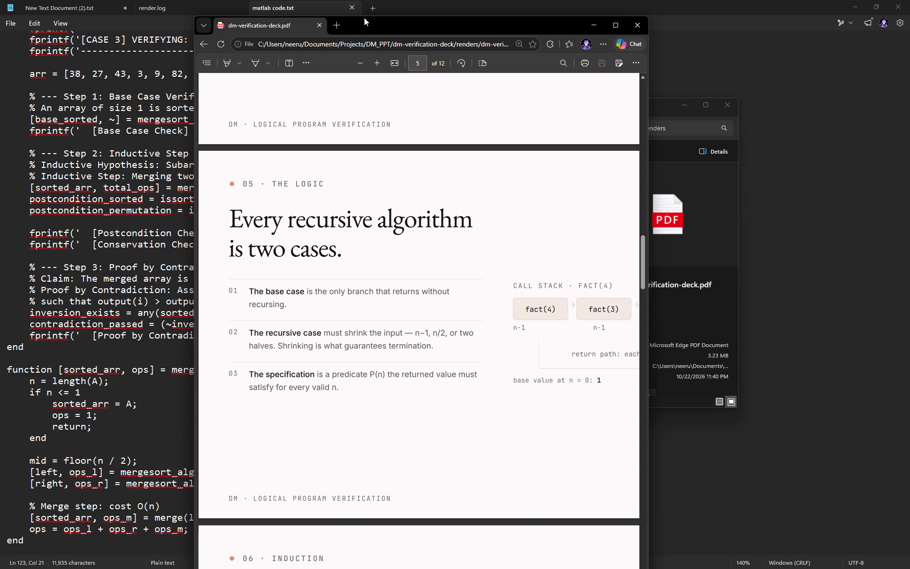
{"action": "left_click", "coordinate": [364, 18]}
{"action": "double_click", "coordinate": [364, 21]}
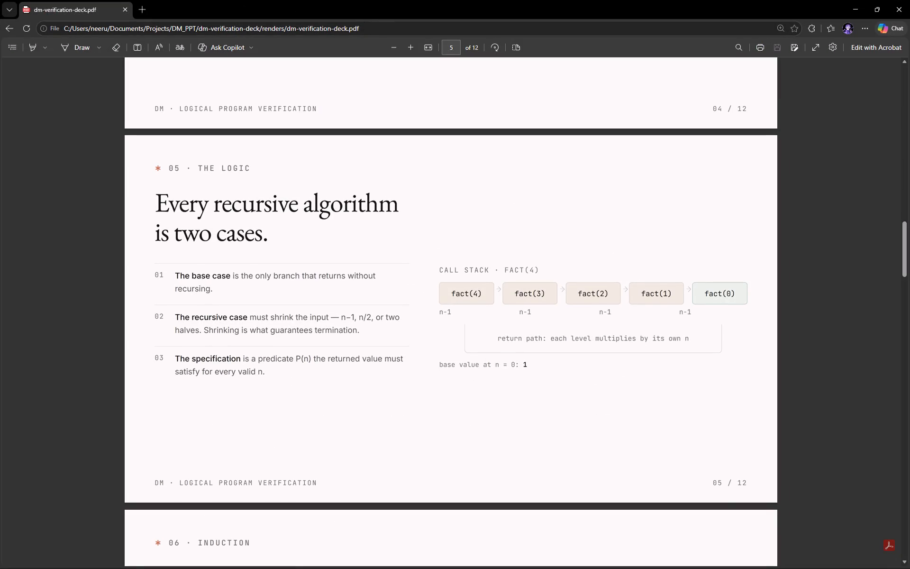
{"action": "scroll", "coordinate": [322, 299], "scroll_direction": "down", "scroll_amount": 1}
{"action": "scroll", "coordinate": [322, 299], "scroll_direction": "up", "scroll_amount": 1}
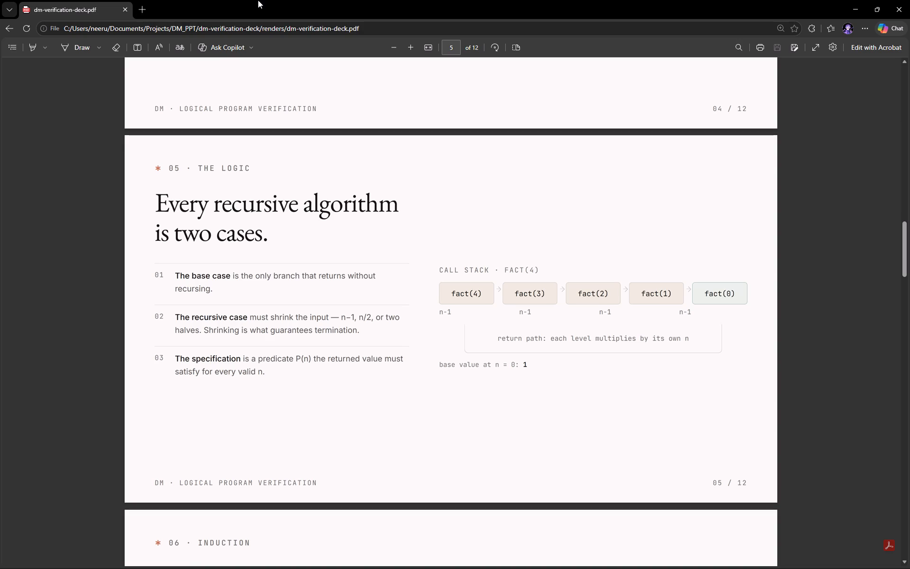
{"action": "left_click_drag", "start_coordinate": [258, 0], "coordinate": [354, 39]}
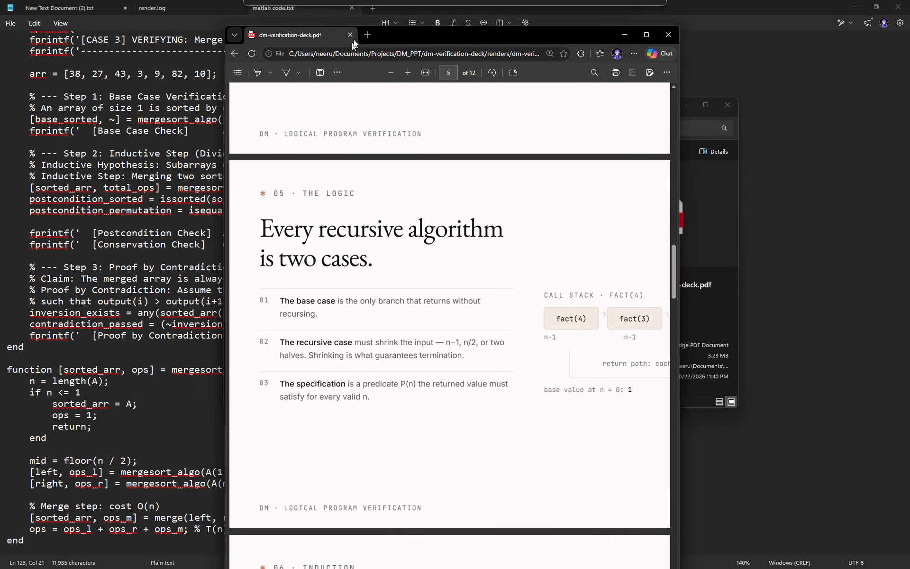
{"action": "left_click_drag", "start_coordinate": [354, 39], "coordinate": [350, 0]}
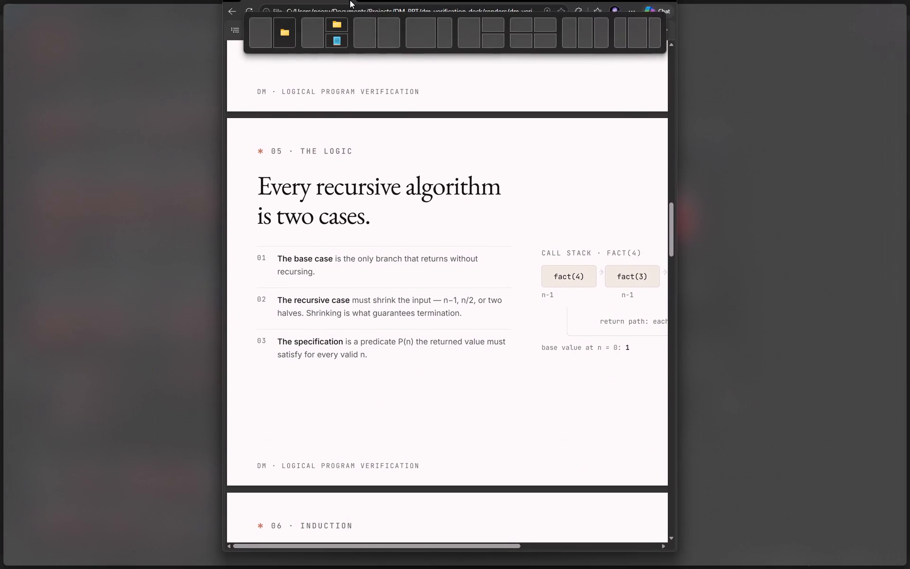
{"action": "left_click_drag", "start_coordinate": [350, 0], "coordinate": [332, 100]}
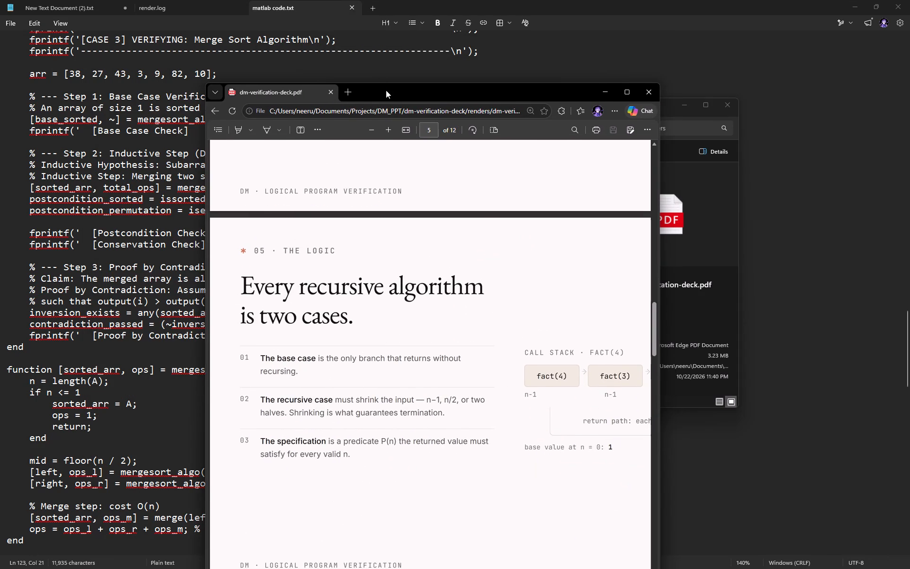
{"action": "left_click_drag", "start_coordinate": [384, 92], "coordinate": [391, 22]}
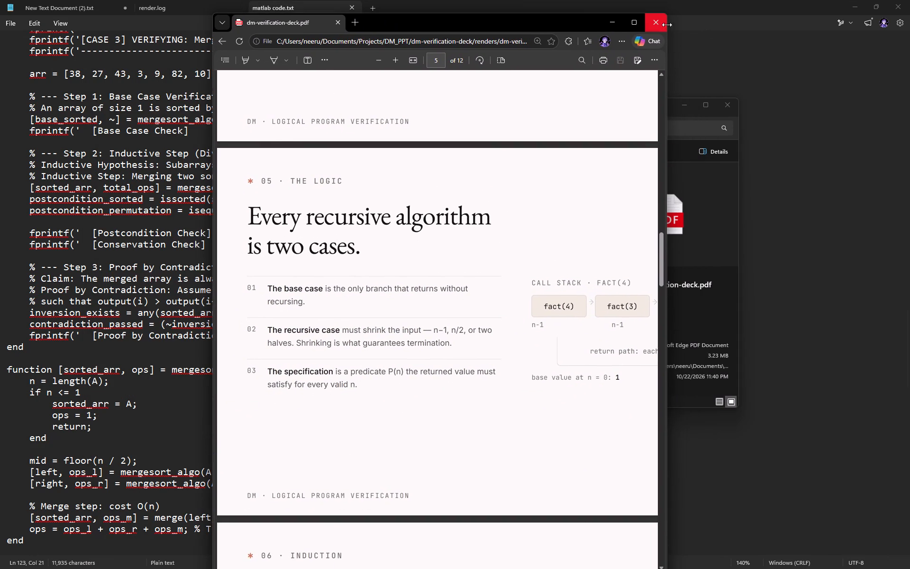
Close the PDF deck, the text editor holding matlab code.txt, and the renders folder window to return to the desktop.
{"action": "left_click", "coordinate": [661, 24]}
{"action": "left_click_drag", "start_coordinate": [597, 0], "coordinate": [545, 89]}
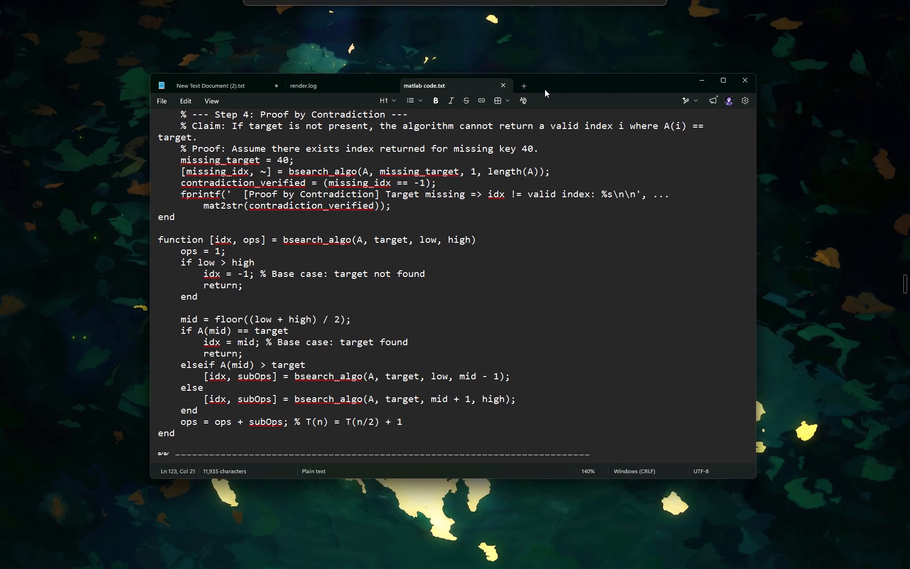
{"action": "left_click_drag", "start_coordinate": [545, 89], "coordinate": [515, 64]}
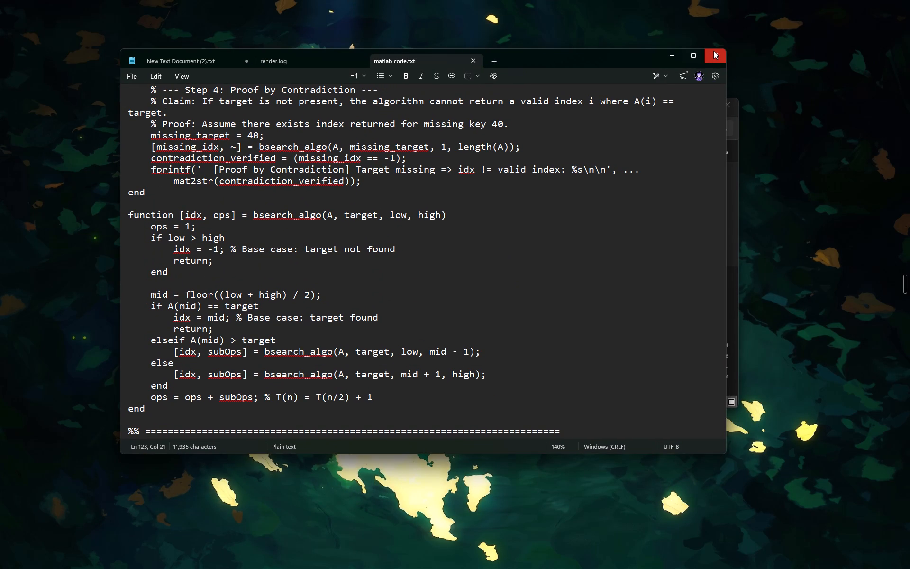
{"action": "left_click", "coordinate": [713, 51]}
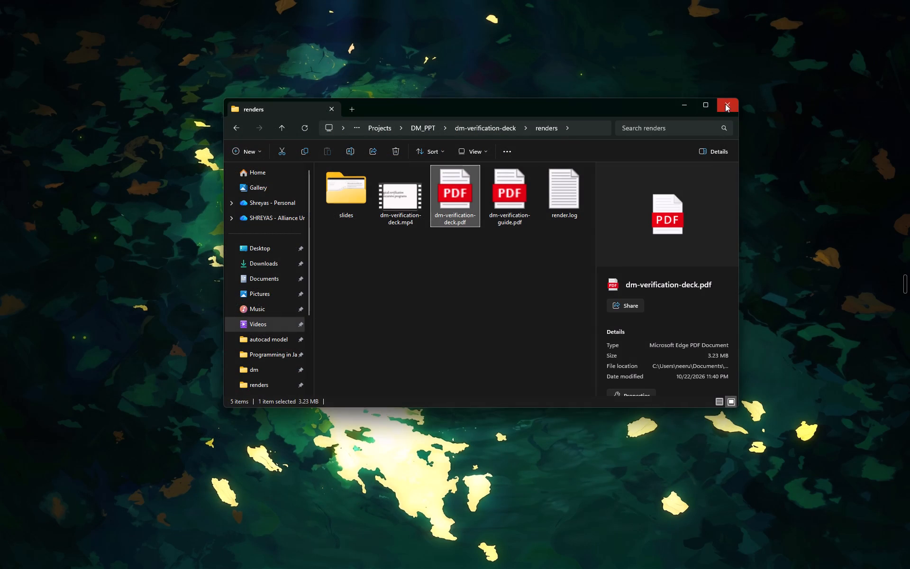
{"action": "left_click", "coordinate": [726, 101]}
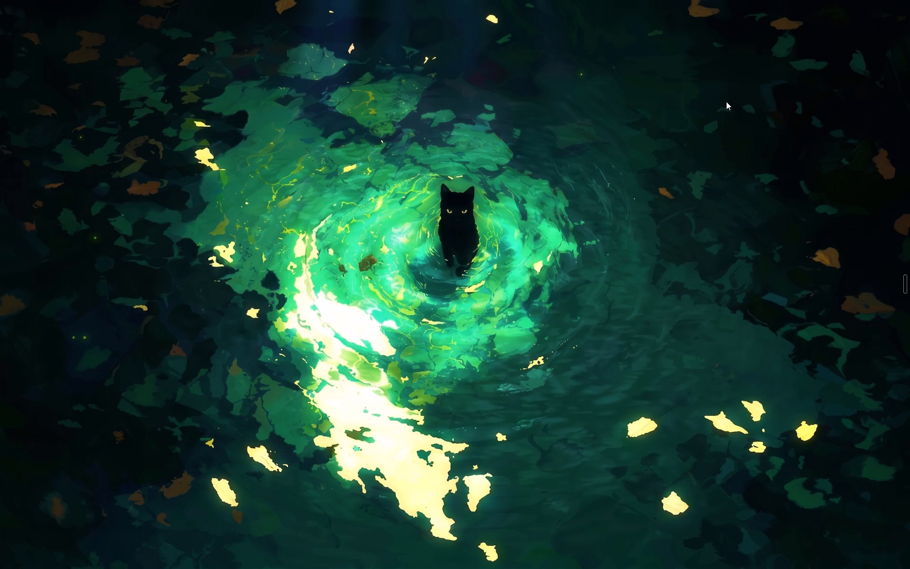
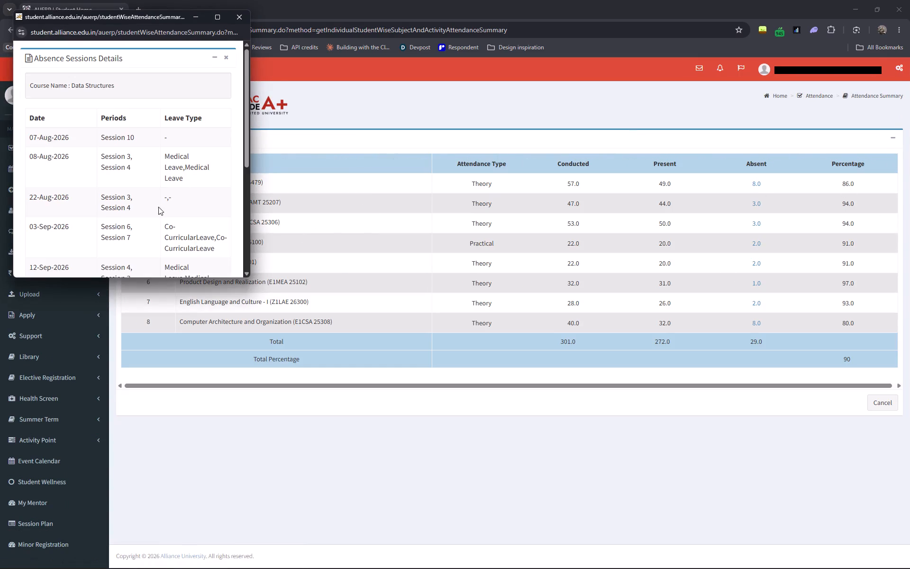
Review the remaining absence session dates and leave types for Data Structures, and close the details window to return to the attendance summary.
{"action": "scroll", "coordinate": [144, 188], "scroll_direction": "down", "scroll_amount": 7}
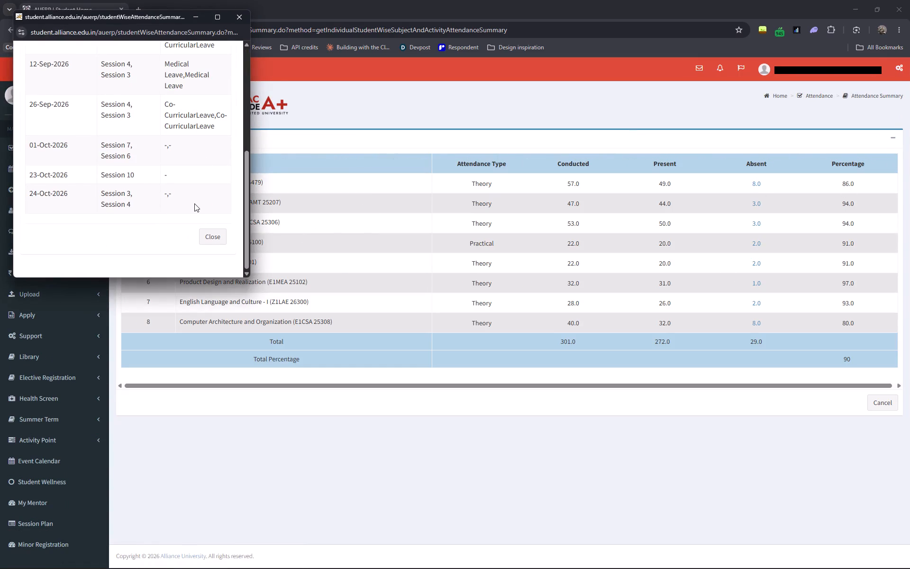
{"action": "left_click_drag", "start_coordinate": [211, 231], "coordinate": [173, 228]}
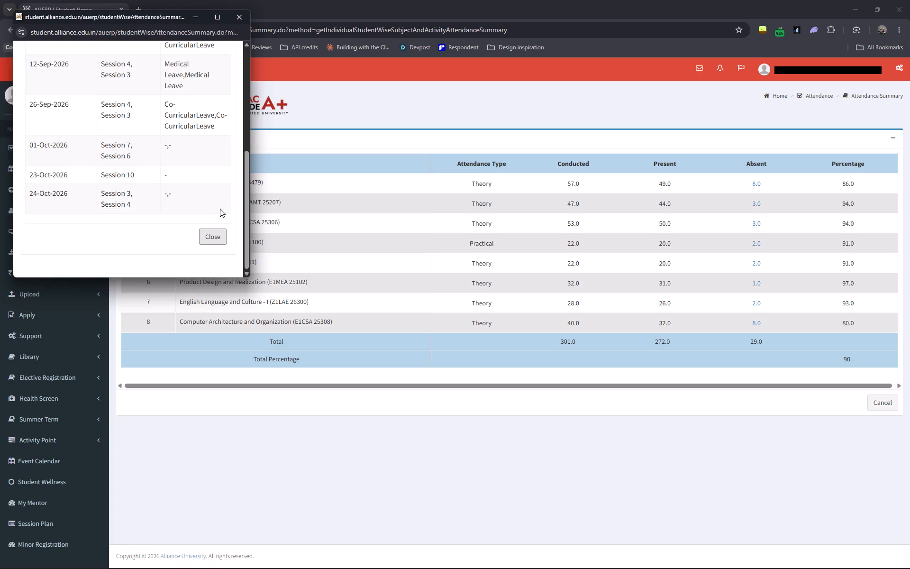
{"action": "left_click", "coordinate": [242, 20]}
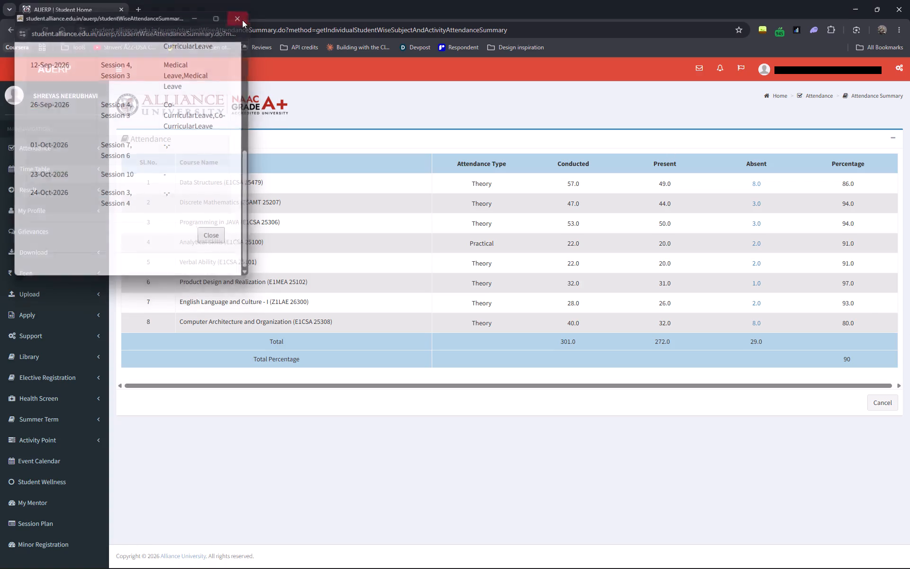
{"action": "left_click", "coordinate": [849, 184]}
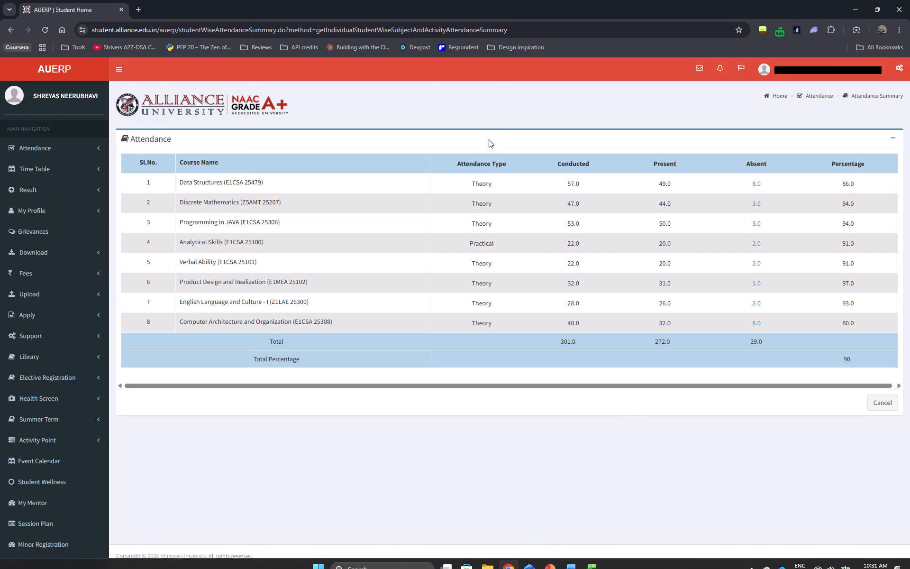
Take the browser window showing the attendance summary out of full size and clear it away to return to the desktop.
{"action": "left_click_drag", "start_coordinate": [493, 0], "coordinate": [458, 73]}
{"action": "left_click", "coordinate": [653, 76]}
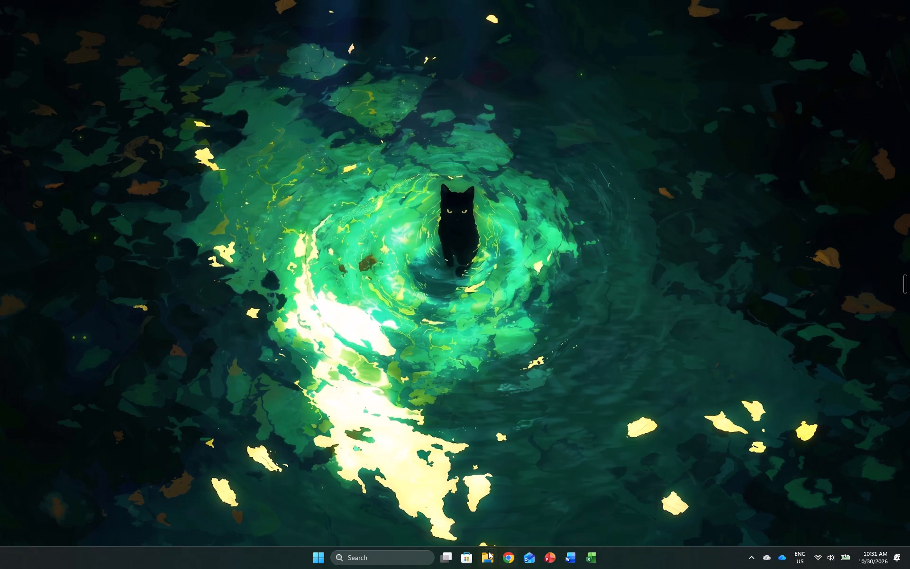
Switch to File Explorer and open the Documents folder.
{"action": "left_click", "coordinate": [488, 551]}
{"action": "left_click", "coordinate": [270, 271]}
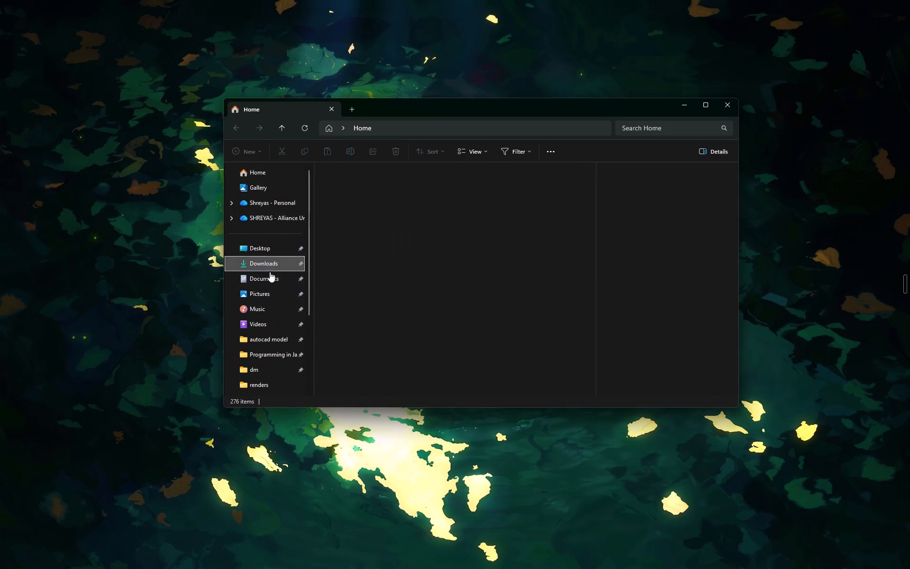
{"action": "left_click", "coordinate": [268, 277]}
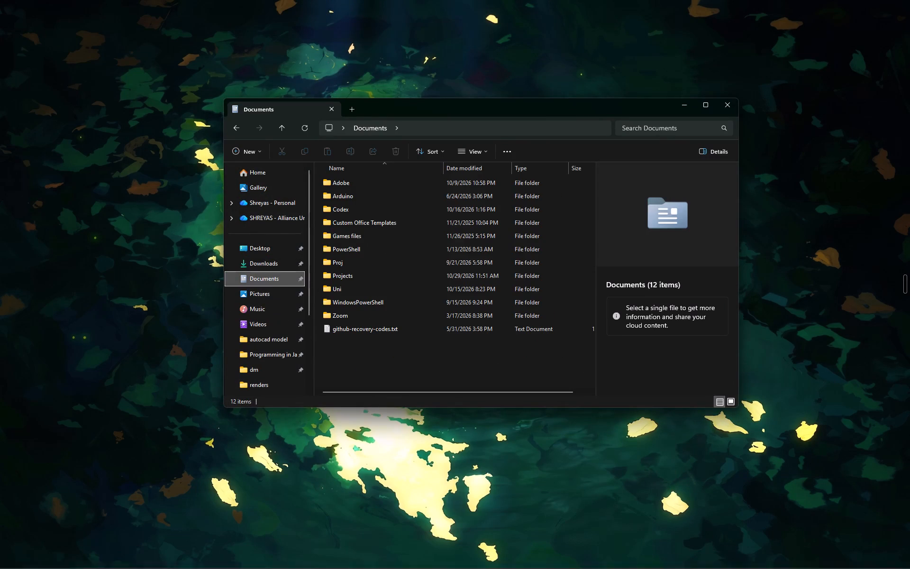
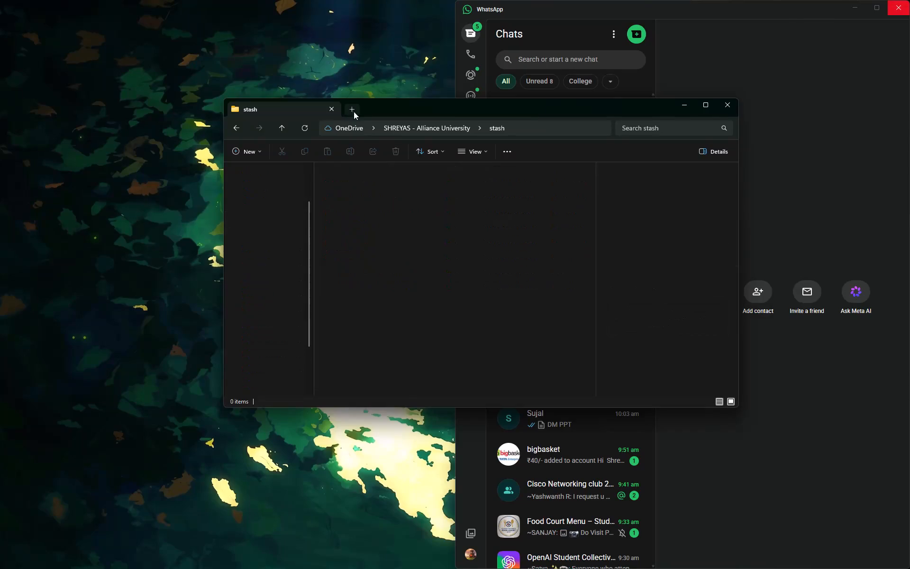
Open the Downloads folder in the new File Explorer tab beside the stash folder.
{"action": "left_click", "coordinate": [263, 217]}
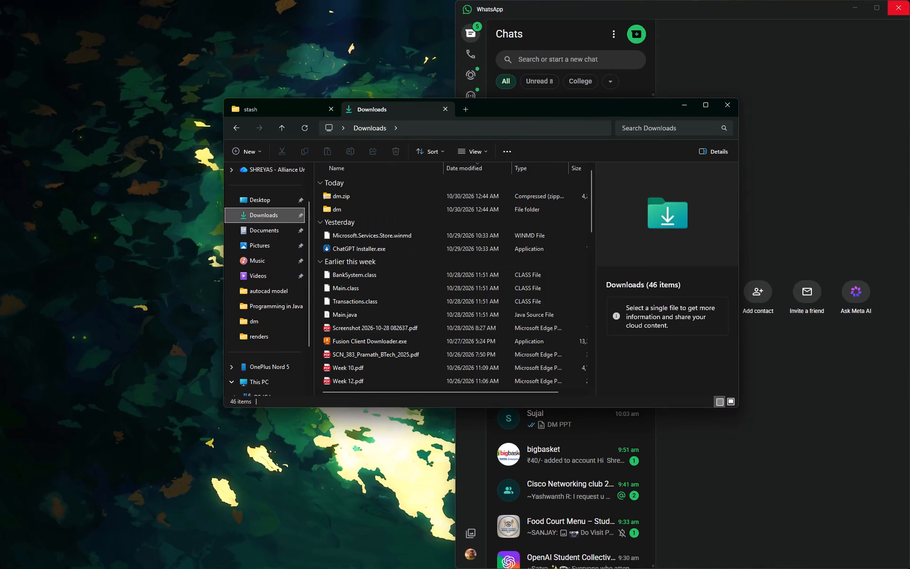
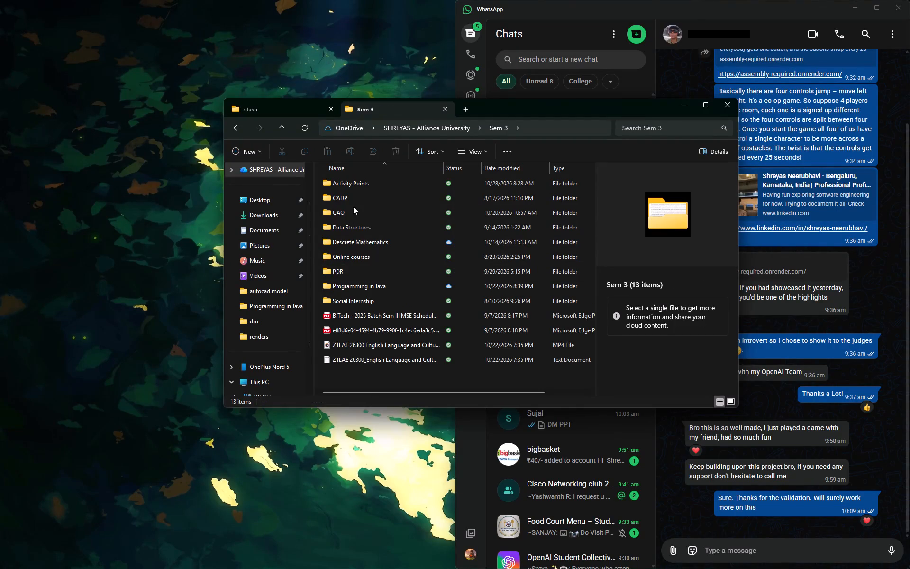
Copy Micro_Project_Proposal_Final_FIXED.pdf from the Microproject folder under Sem 3 > Descrete Mathematics into the stash folder.
{"action": "double_click", "coordinate": [357, 255]}
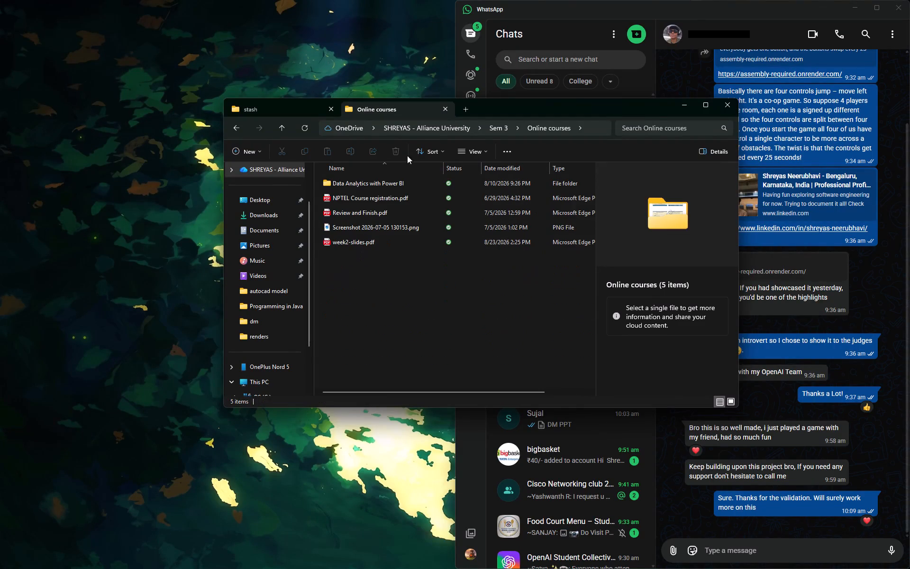
{"action": "left_click", "coordinate": [507, 132]}
{"action": "double_click", "coordinate": [355, 241]}
{"action": "double_click", "coordinate": [368, 189]}
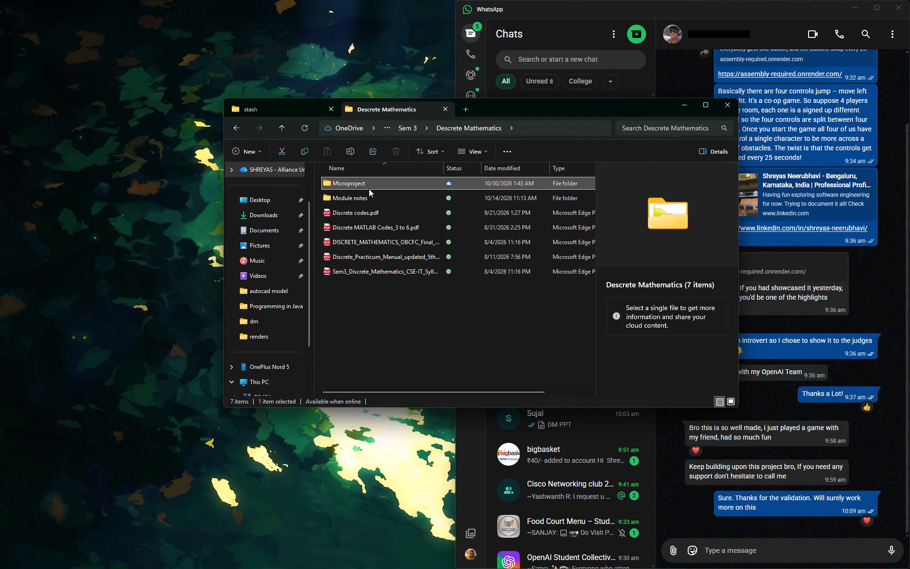
{"action": "left_click", "coordinate": [361, 246]}
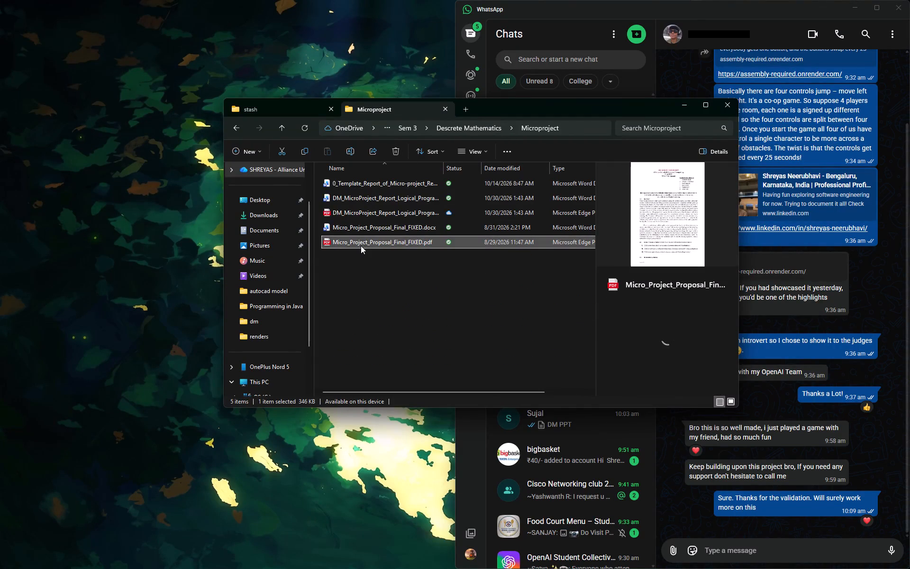
{"action": "key", "text": "ctrl+c"}
{"action": "left_click", "coordinate": [299, 106]}
{"action": "left_click", "coordinate": [339, 335]}
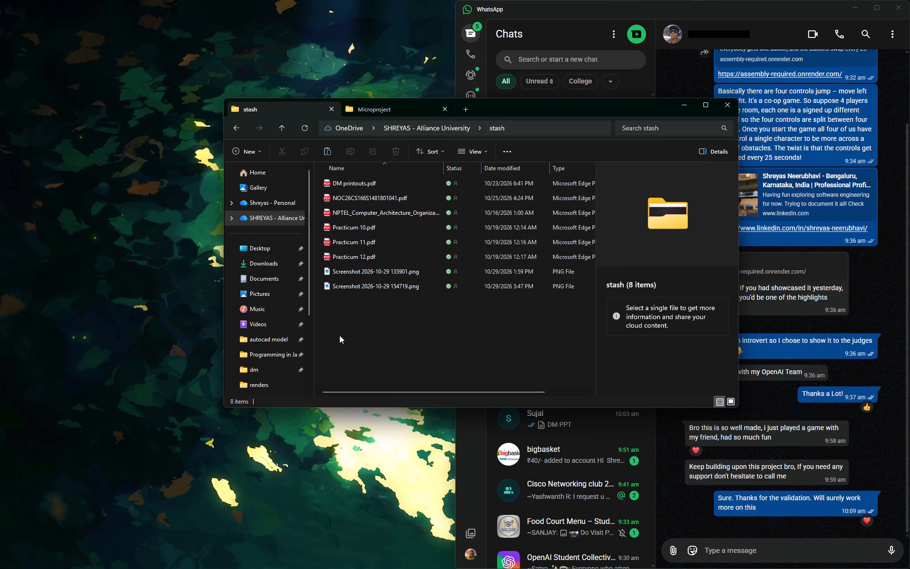
{"action": "key", "text": "ctrl+v"}
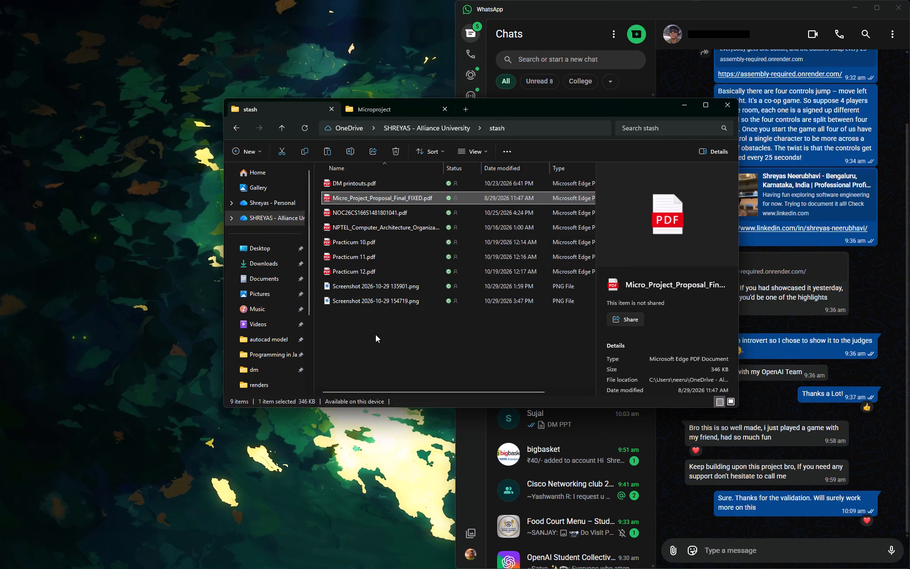
Delete the NOC26 PDF, the NPTEL Computer Architecture PDF and Practicum 10, 11 and 12 PDFs from the stash folder.
{"action": "left_click_drag", "start_coordinate": [316, 214], "coordinate": [363, 251]}
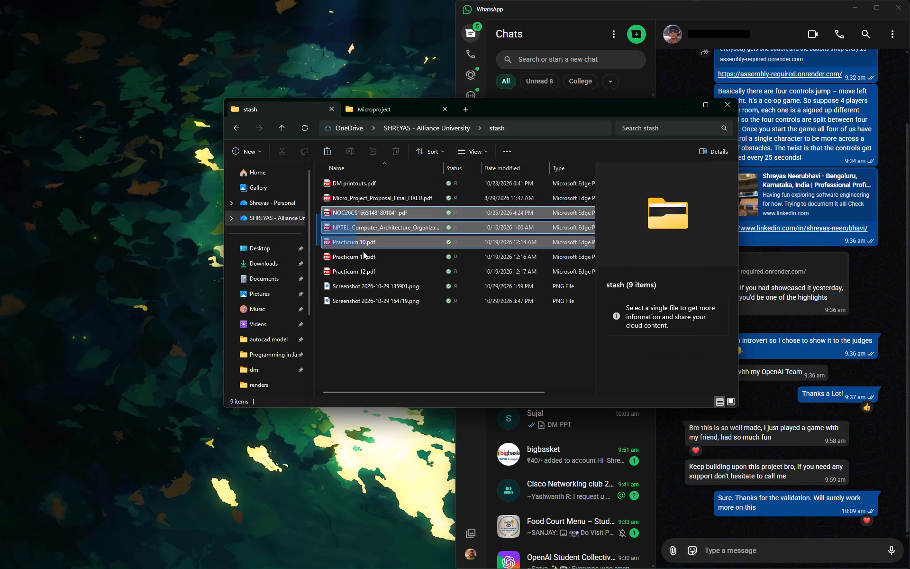
{"action": "left_click_drag", "start_coordinate": [363, 251], "coordinate": [370, 266]}
{"action": "key", "text": "Delete"}
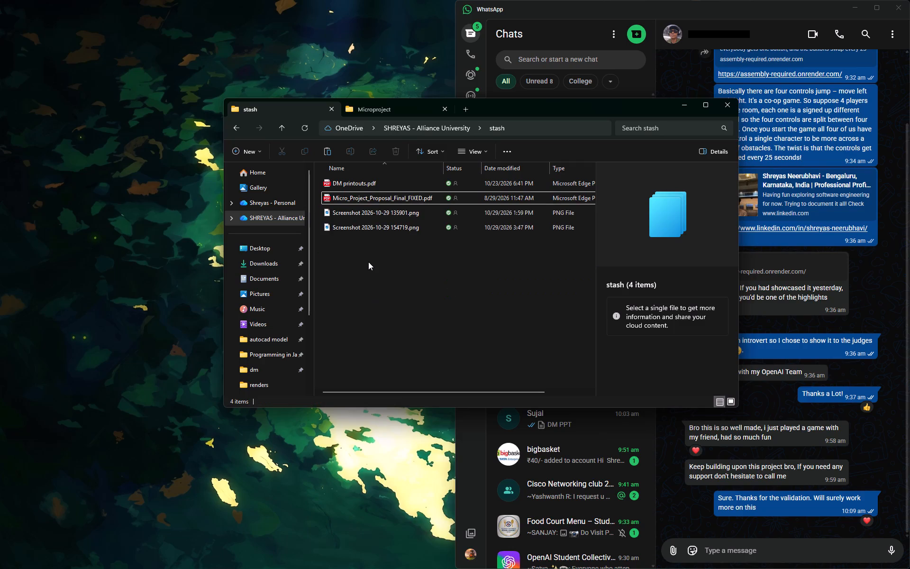
Preview the two screenshots dated 2026-10-29 in the stash folder.
{"action": "left_click", "coordinate": [372, 224]}
{"action": "left_click", "coordinate": [372, 213]}
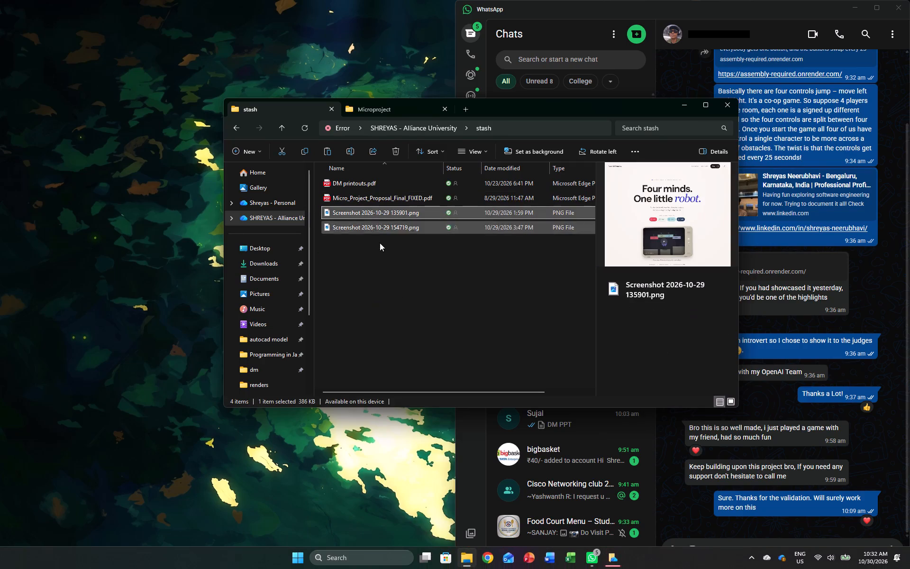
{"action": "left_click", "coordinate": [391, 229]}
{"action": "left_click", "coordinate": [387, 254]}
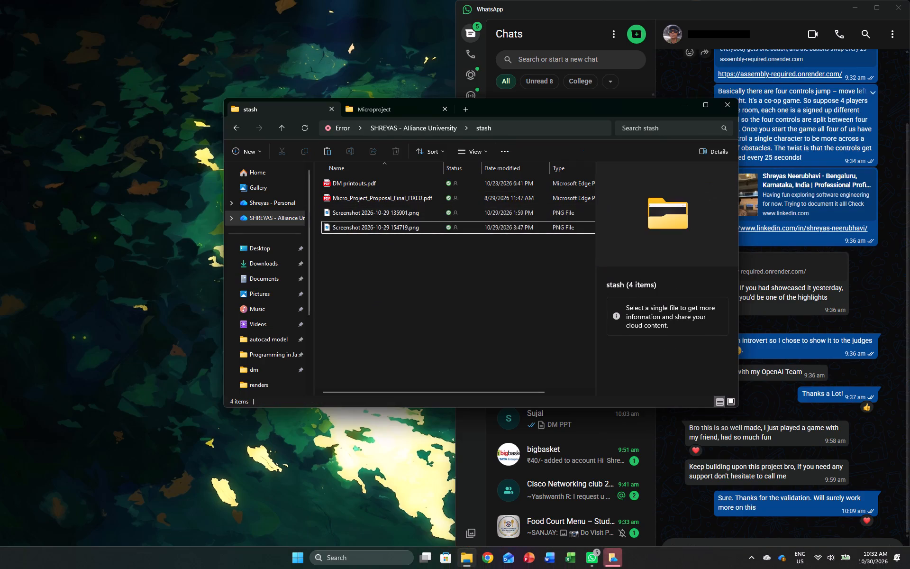
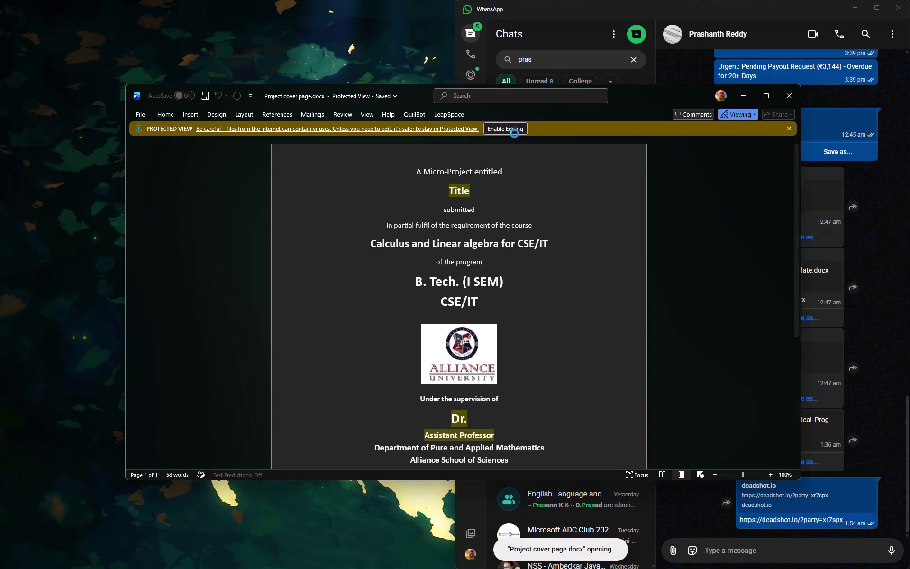
Delete the highlighted Title placeholder on the project cover page.
{"action": "left_click", "coordinate": [762, 97]}
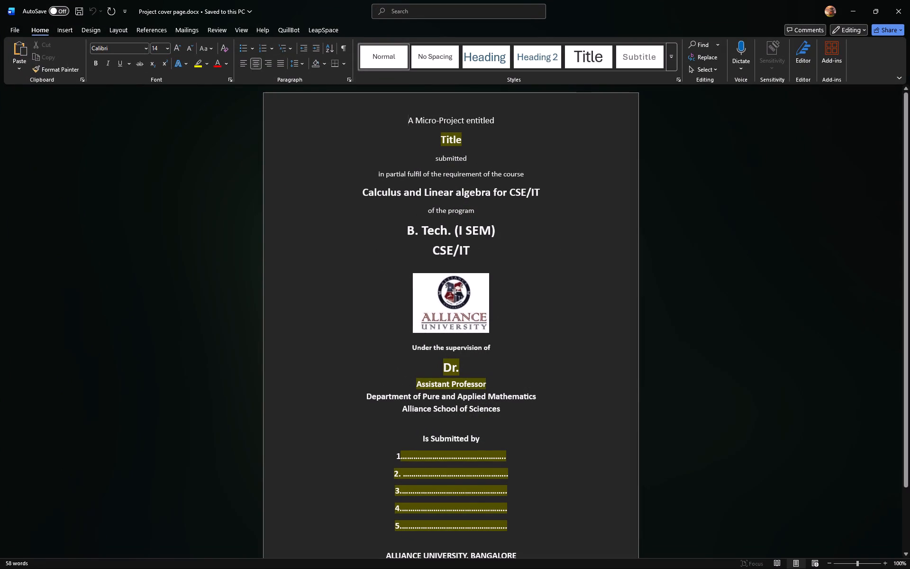
{"action": "left_click", "coordinate": [471, 138]}
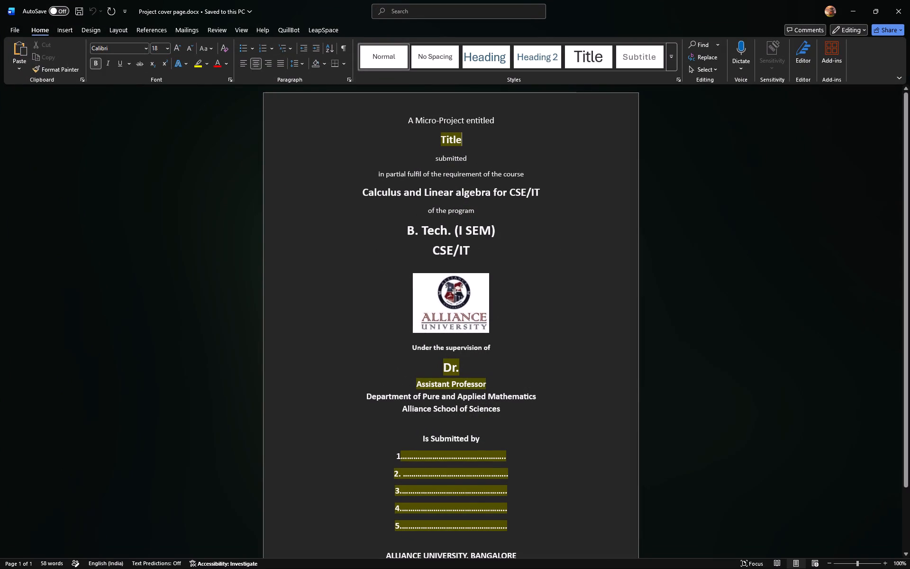
{"action": "key", "text": "ctrl+BackSpace"}
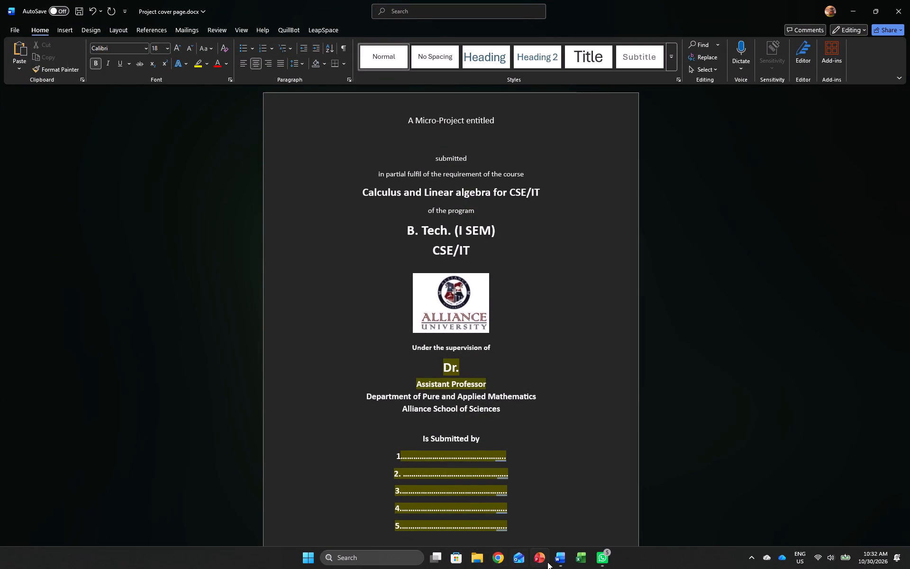
Open Micro_Project_Proposal_Final_FIXED.pdf from the dm folder in Downloads.
{"action": "left_click", "coordinate": [560, 561]}
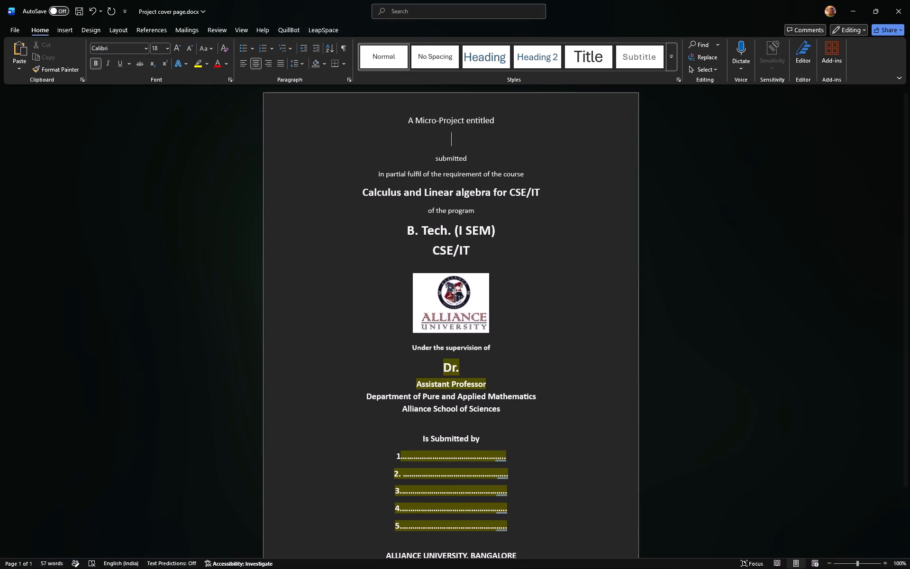
{"action": "left_click", "coordinate": [479, 562]}
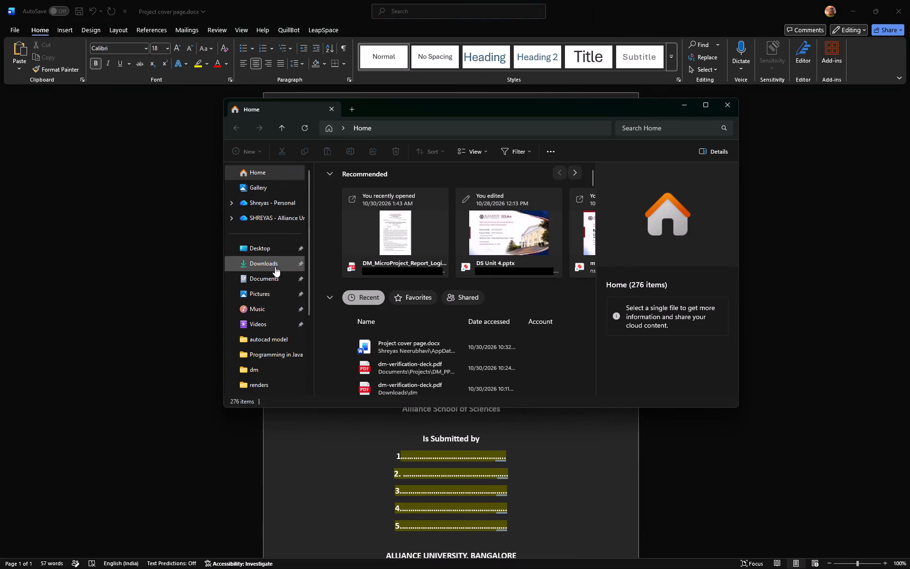
{"action": "left_click", "coordinate": [275, 266]}
{"action": "left_click", "coordinate": [273, 281]}
{"action": "left_click", "coordinate": [273, 265]}
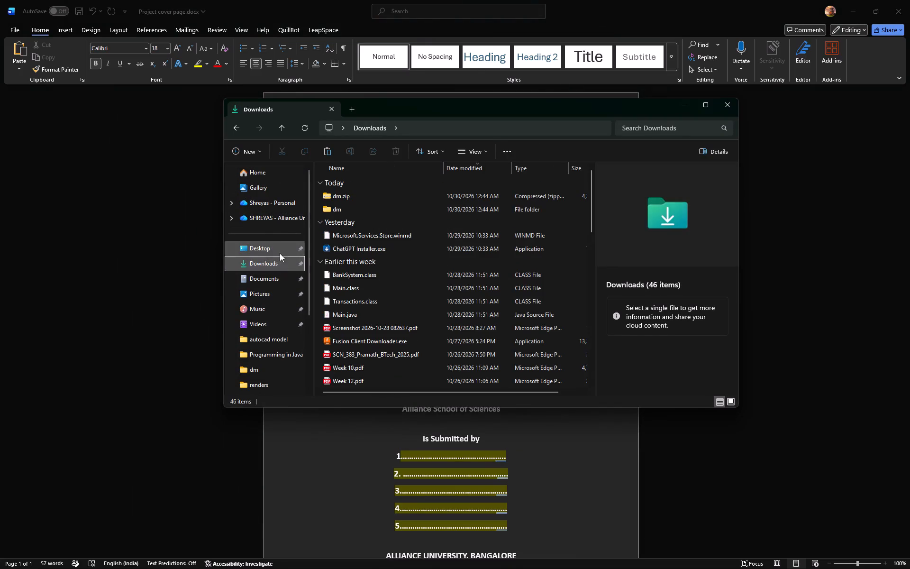
{"action": "left_click", "coordinate": [280, 253]}
{"action": "left_click", "coordinate": [279, 267]}
{"action": "double_click", "coordinate": [342, 212]}
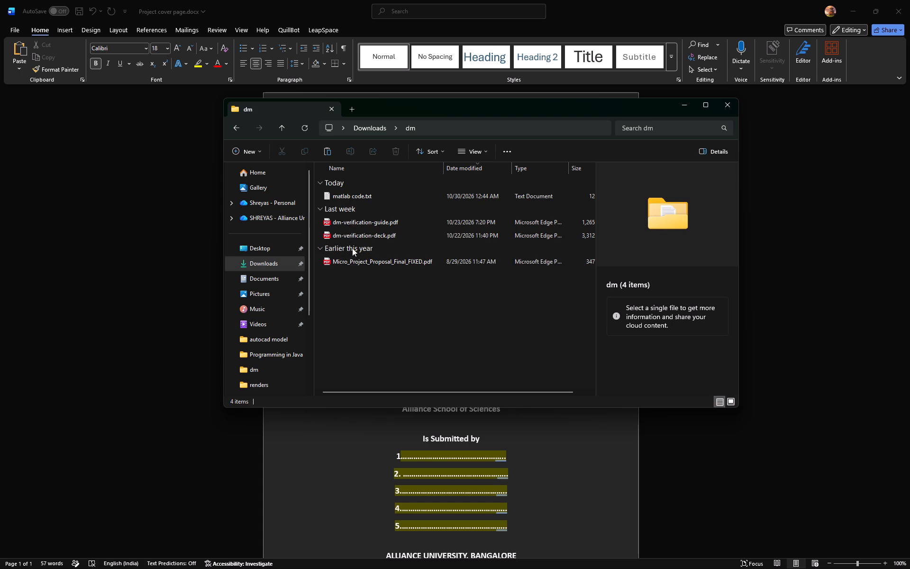
{"action": "double_click", "coordinate": [352, 262]}
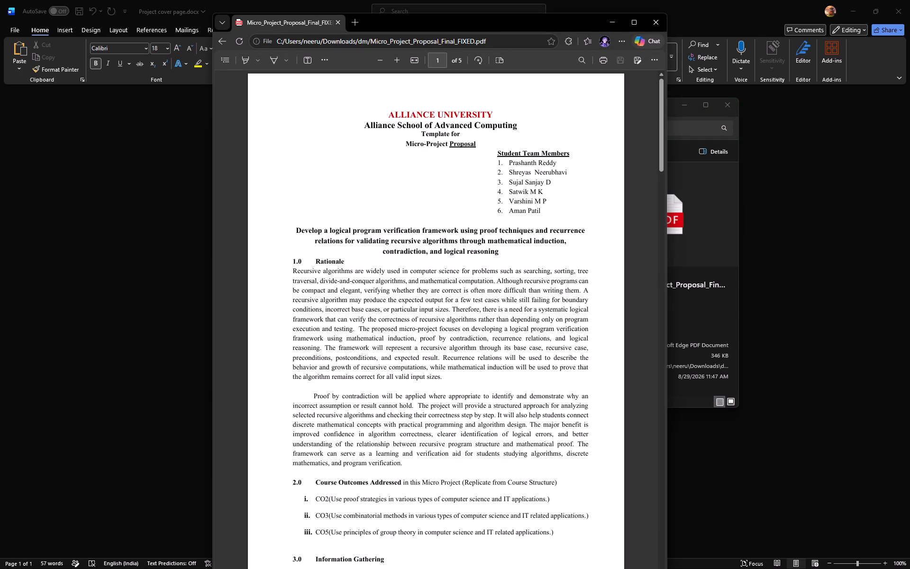
Copy the bold project title from the proposal PDF into the empty title line of the Word cover page.
{"action": "left_click_drag", "start_coordinate": [297, 228], "coordinate": [504, 253]}
{"action": "key", "text": "ctrl+c"}
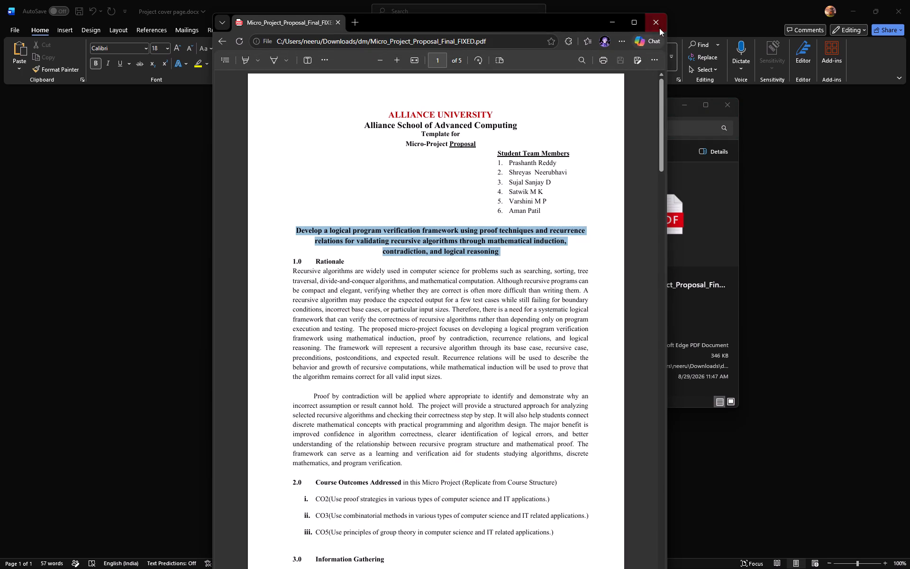
{"action": "left_click", "coordinate": [659, 27]}
{"action": "left_click", "coordinate": [909, 292]}
{"action": "key", "text": "ctrl+v"}
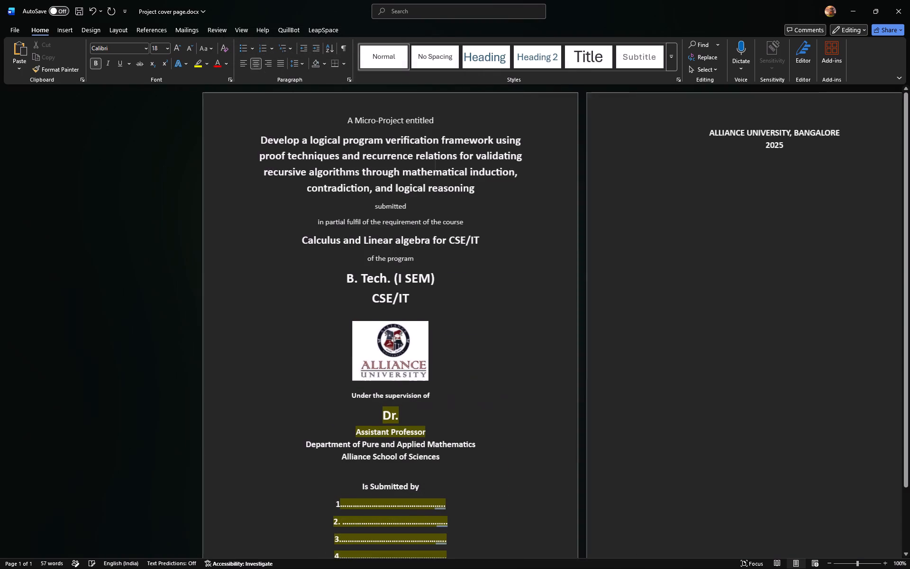
Reduce the font size of the pasted project title by two steps.
{"action": "left_click_drag", "start_coordinate": [355, 193], "coordinate": [142, 140]}
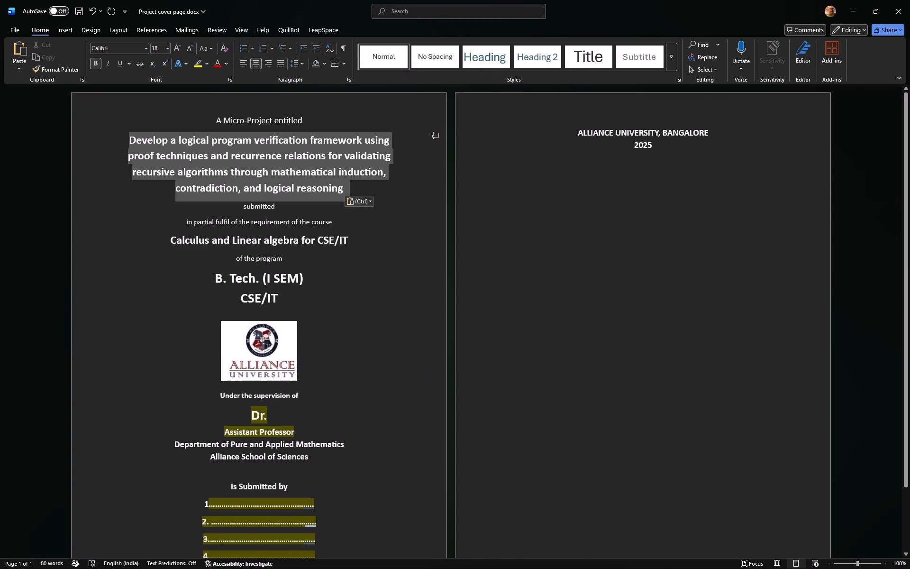
{"action": "left_click_drag", "start_coordinate": [142, 140], "coordinate": [141, 138]}
{"action": "double_click", "coordinate": [190, 49]}
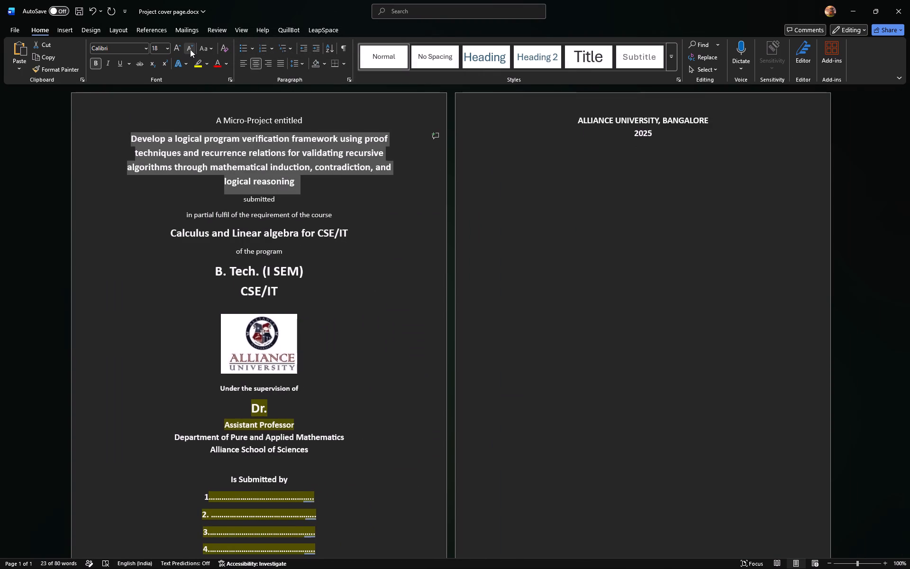
{"action": "left_click", "coordinate": [163, 236]}
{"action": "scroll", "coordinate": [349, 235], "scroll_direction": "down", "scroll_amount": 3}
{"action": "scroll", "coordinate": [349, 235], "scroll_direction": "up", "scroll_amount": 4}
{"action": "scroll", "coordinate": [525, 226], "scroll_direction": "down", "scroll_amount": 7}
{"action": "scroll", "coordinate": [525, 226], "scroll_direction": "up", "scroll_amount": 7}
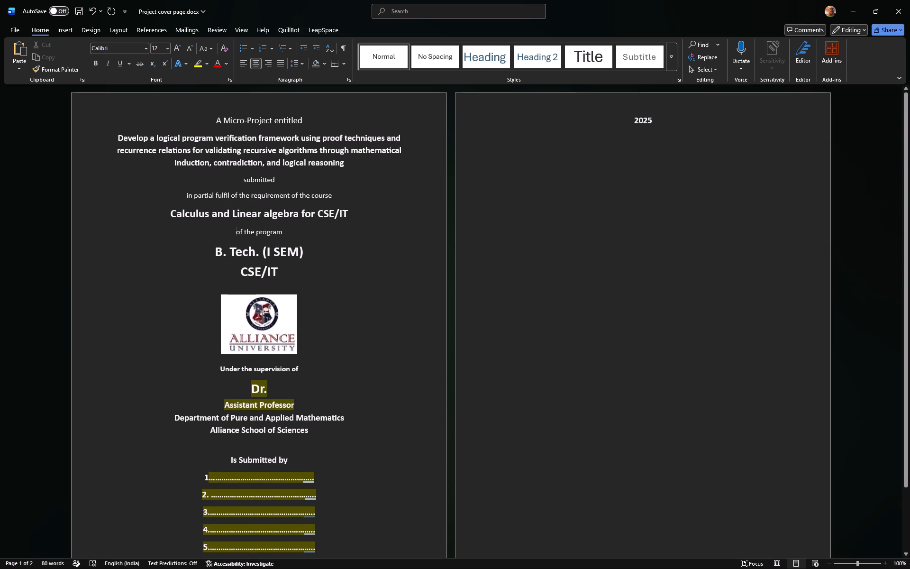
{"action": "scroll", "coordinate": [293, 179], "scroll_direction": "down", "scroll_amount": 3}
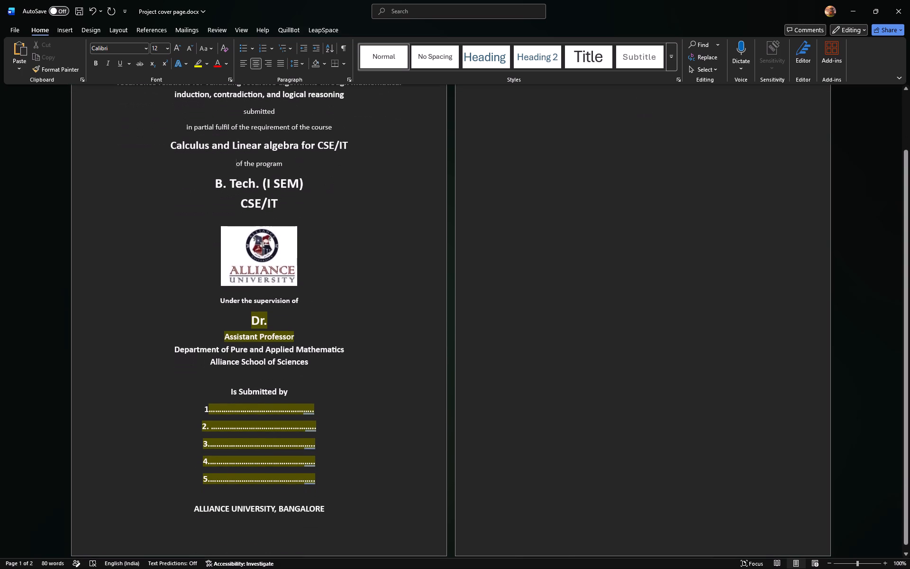
Replace the course name before "for CSE/IT" on the cover page with "Descrete Mathematics".
{"action": "scroll", "coordinate": [293, 179], "scroll_direction": "up", "scroll_amount": 2}
{"action": "left_click", "coordinate": [299, 190]}
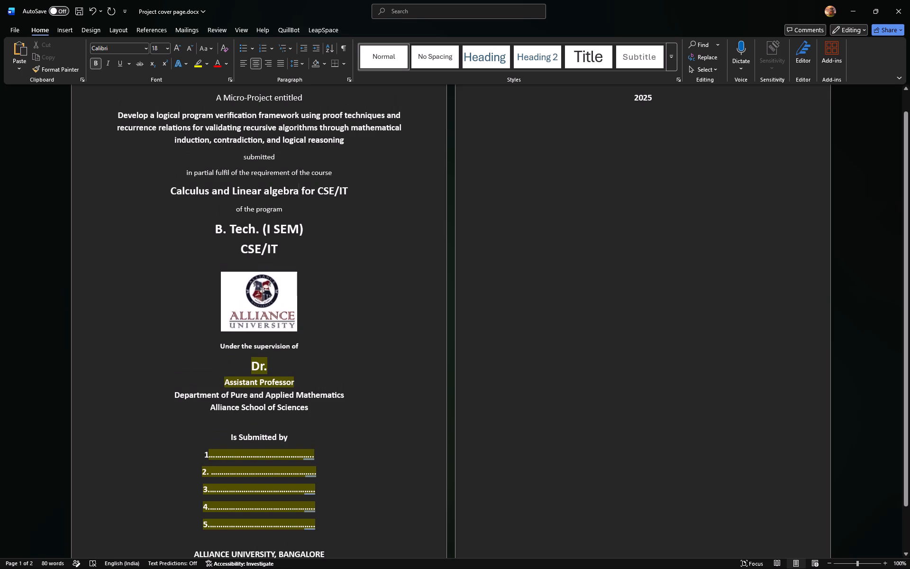
{"action": "key", "text": "ctrl+BackSpace"}
{"action": "key", "text": "ctrl+BackSpace"}
{"action": "key", "text": "ctrl+BackSpace"}
{"action": "key", "text": "ctrl+BackSpace"}
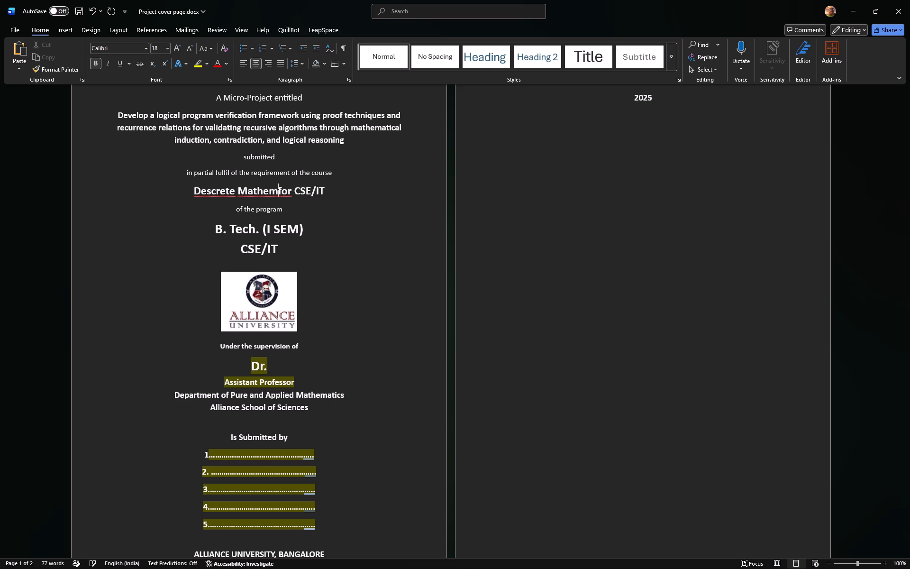
{"action": "key", "text": "BackSpace"}
{"action": "type", "text": "aticcs"}
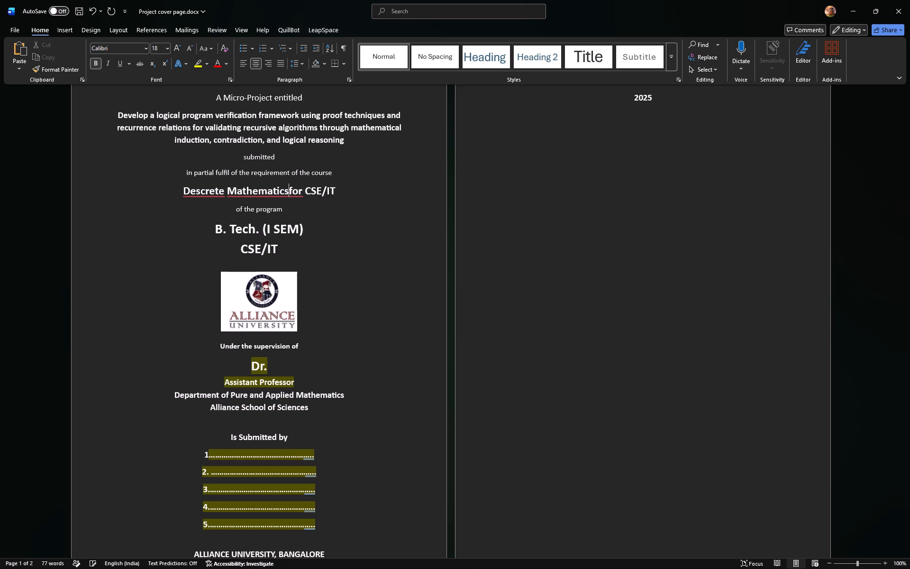
{"action": "key", "text": "space"}
{"action": "left_click", "coordinate": [198, 193]}
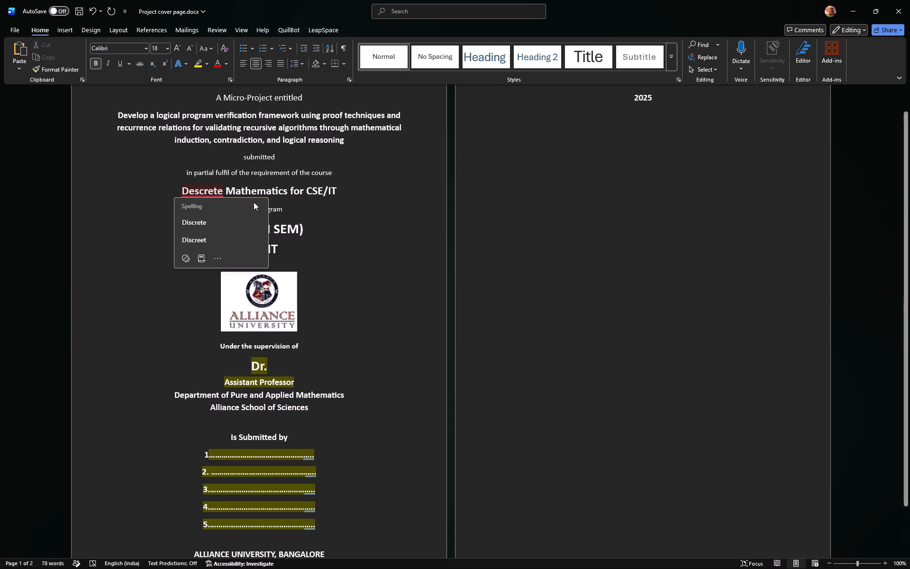
{"action": "left_click", "coordinate": [300, 204]}
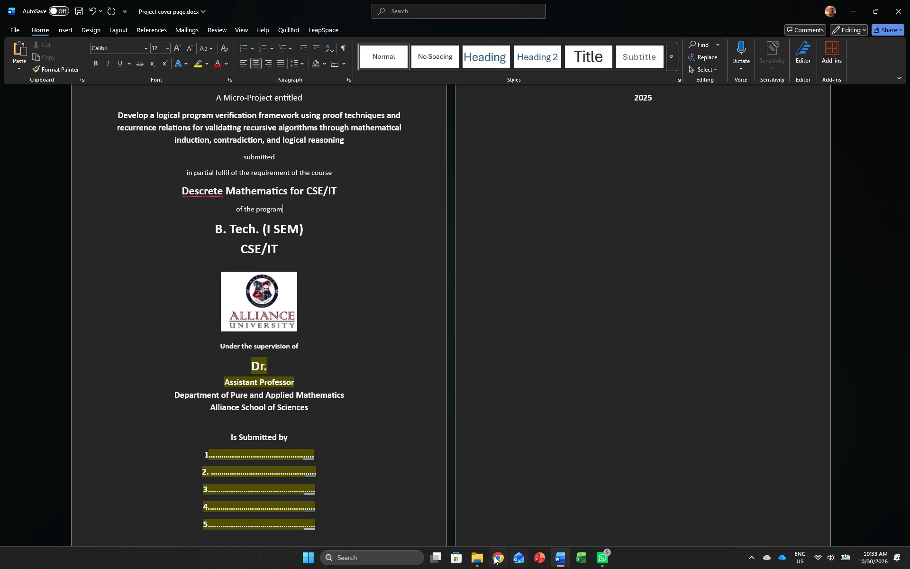
Correct the spelling of "Descrete" to "Discrete" in the course name on the Word cover page.
{"action": "left_click", "coordinate": [477, 559]}
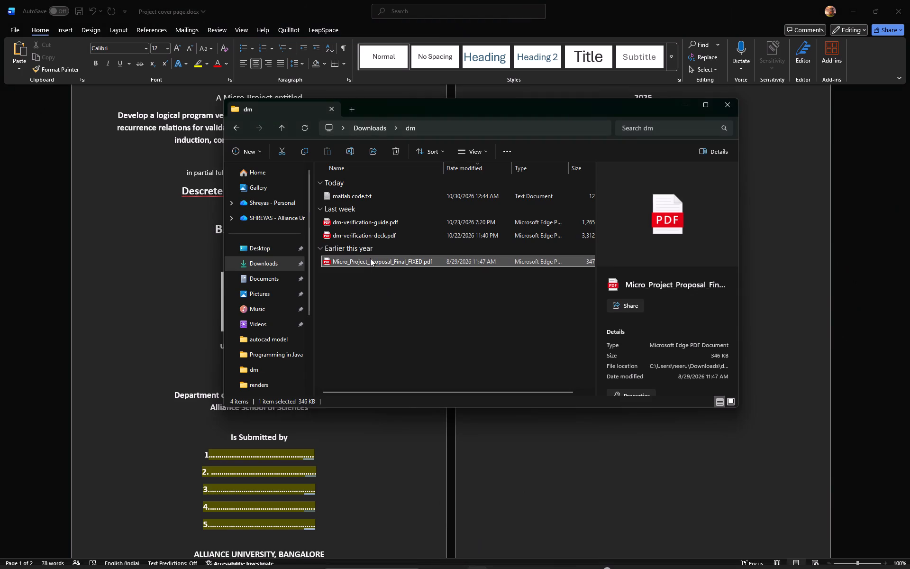
{"action": "left_click", "coordinate": [194, 187]}
{"action": "left_click", "coordinate": [195, 189]}
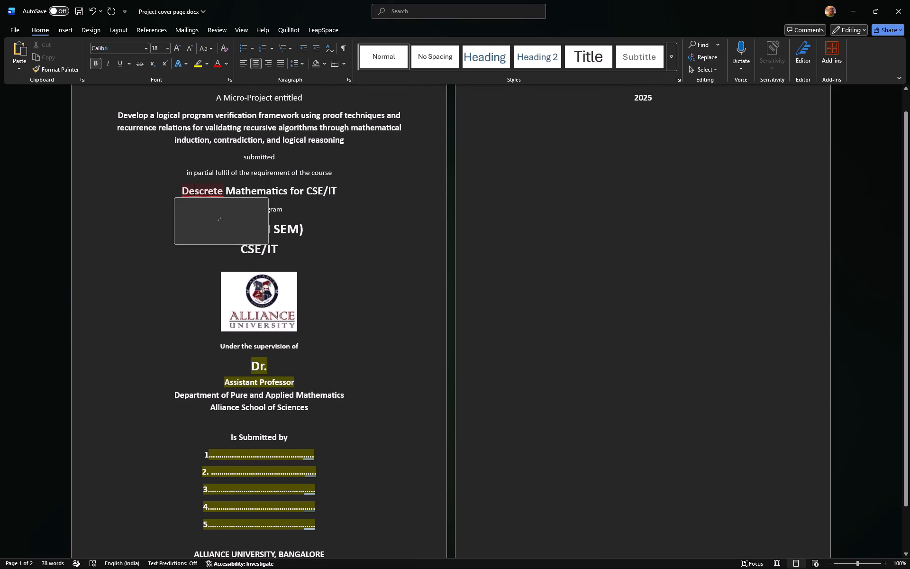
{"action": "key", "text": "BackSpace"}
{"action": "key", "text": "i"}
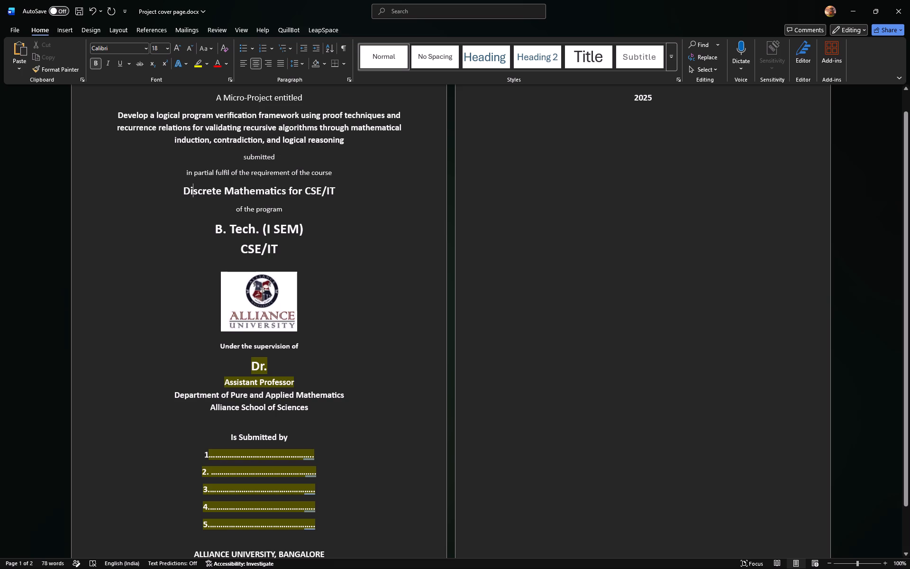
Replace the highlighted "Assistant Professor" line under "Dr." on the cover page with the supervisor's full name.
{"action": "scroll", "coordinate": [314, 377], "scroll_direction": "down", "scroll_amount": 2}
{"action": "left_click", "coordinate": [303, 341]}
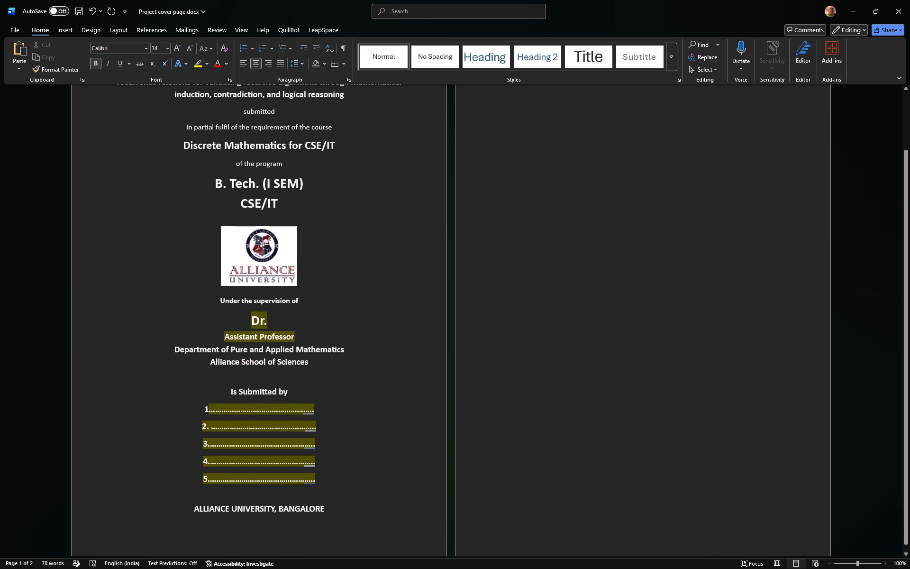
{"action": "key", "text": "ctrl+BackSpace"}
{"action": "key", "text": "ctrl+BackSpace"}
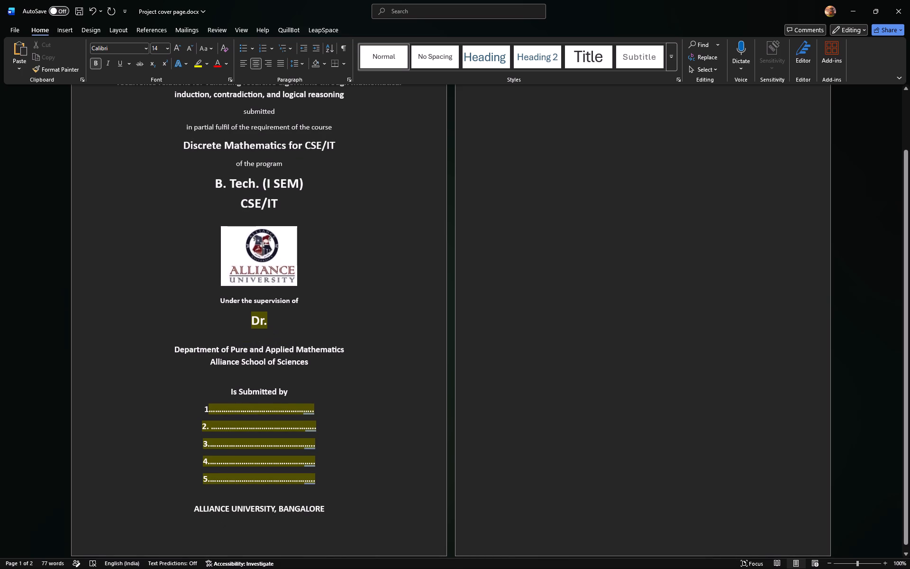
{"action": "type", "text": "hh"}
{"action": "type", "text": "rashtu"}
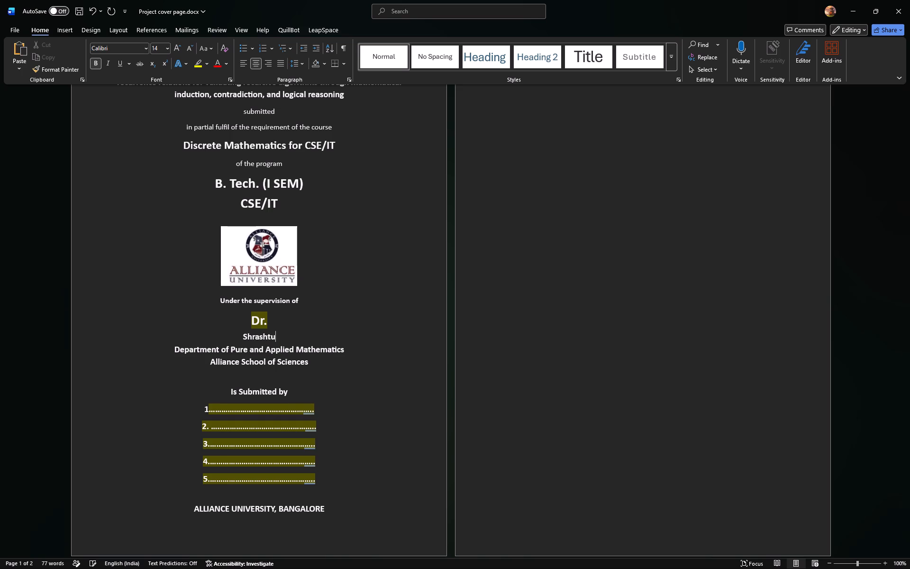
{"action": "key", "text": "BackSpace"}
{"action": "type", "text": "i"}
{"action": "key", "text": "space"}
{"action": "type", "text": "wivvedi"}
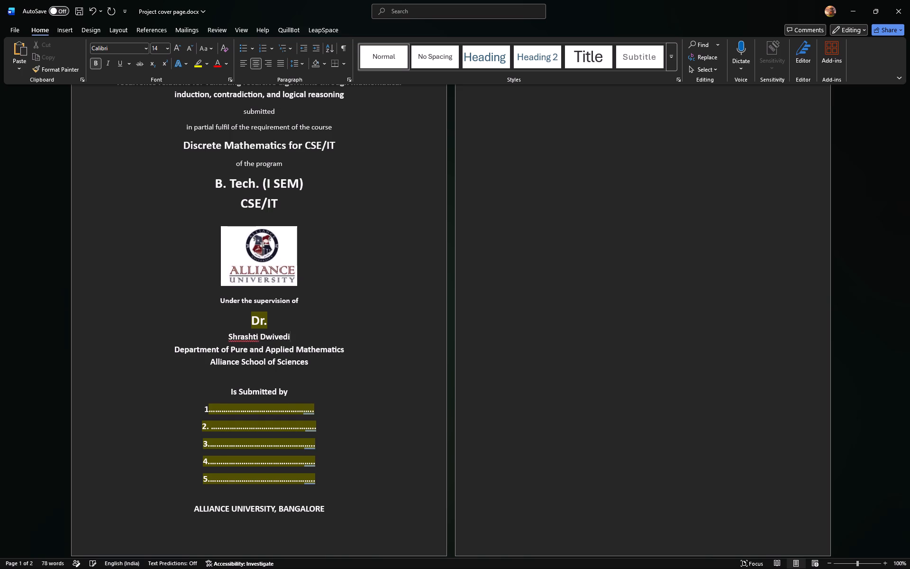
Switch to Google Chrome.
{"action": "left_click", "coordinate": [503, 559]}
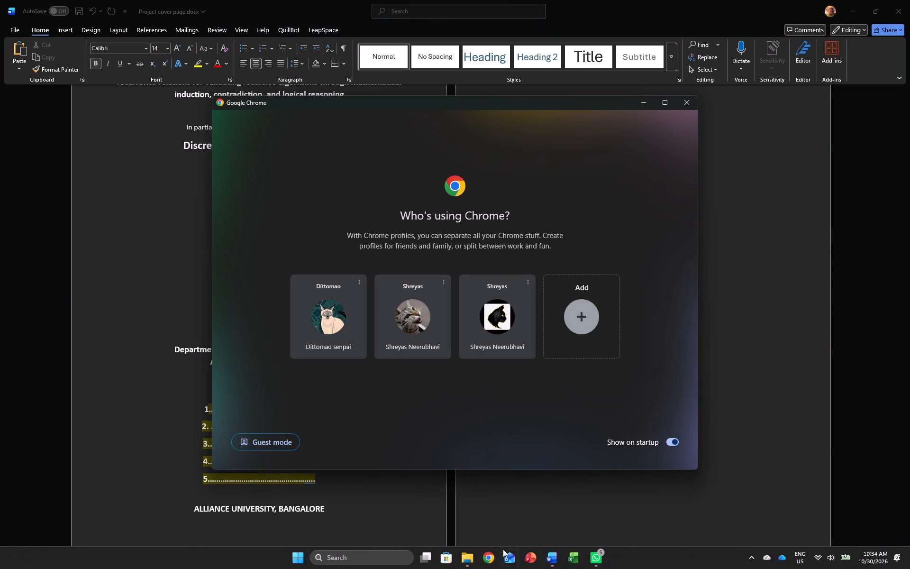
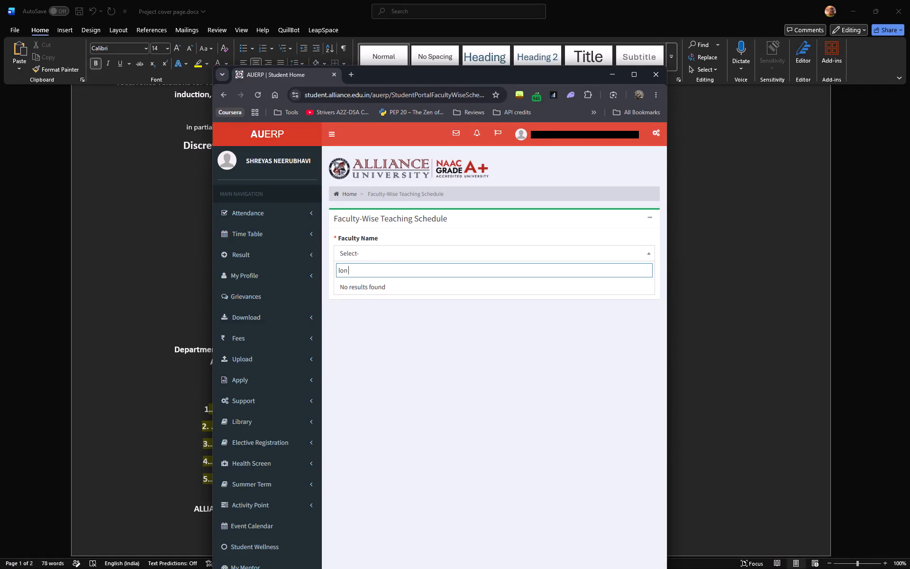
Search the faculty names in the Faculty-Wise Teaching Schedule for the supervisor using "shra", "shras" and "sras", then return to the Word cover page.
{"action": "key", "text": "BackSpace"}
{"action": "key", "text": "BackSpace"}
{"action": "key", "text": "BackSpace"}
{"action": "key", "text": "BackSpace"}
{"action": "key", "text": "BackSpace"}
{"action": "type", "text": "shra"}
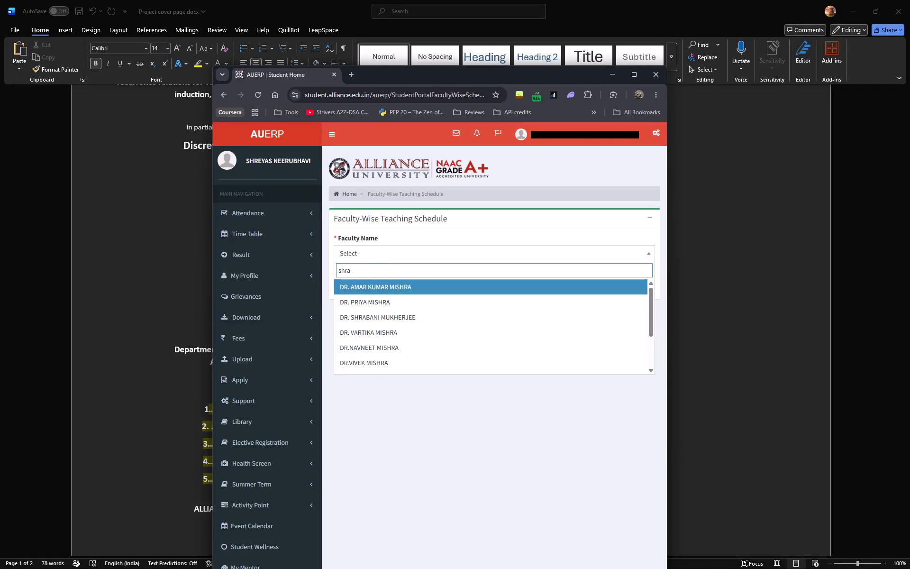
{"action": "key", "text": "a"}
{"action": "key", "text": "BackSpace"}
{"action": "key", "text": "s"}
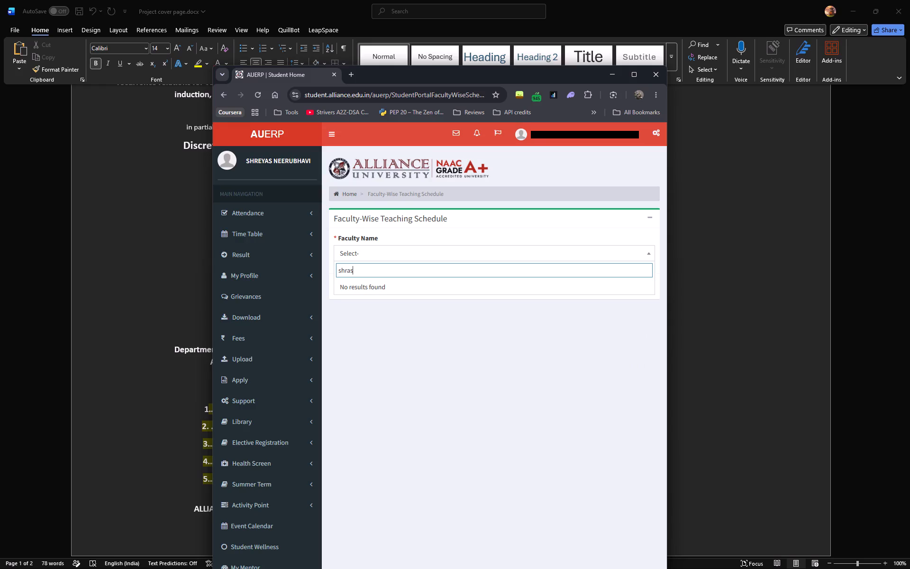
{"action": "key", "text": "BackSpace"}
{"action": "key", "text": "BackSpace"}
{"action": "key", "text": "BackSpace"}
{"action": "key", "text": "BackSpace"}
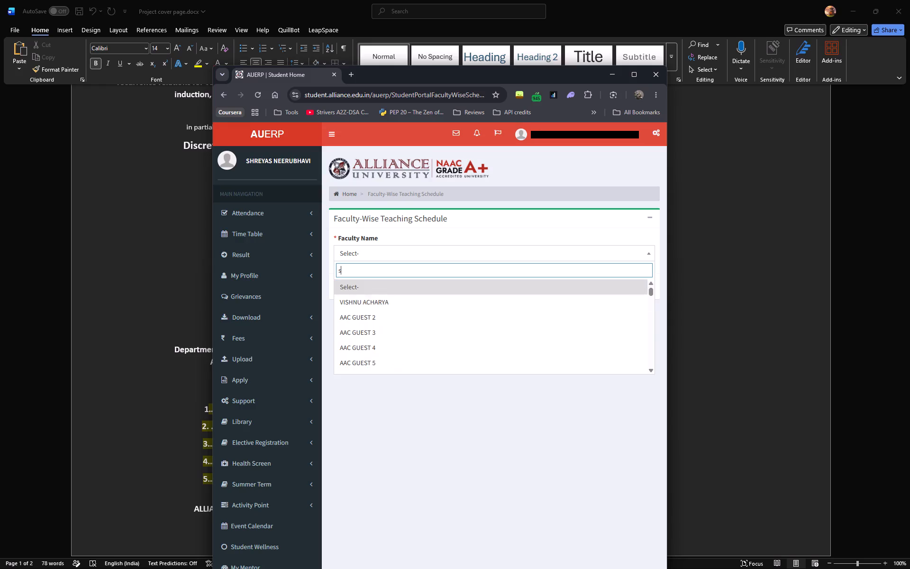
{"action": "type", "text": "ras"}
{"action": "left_click", "coordinate": [1, 298]}
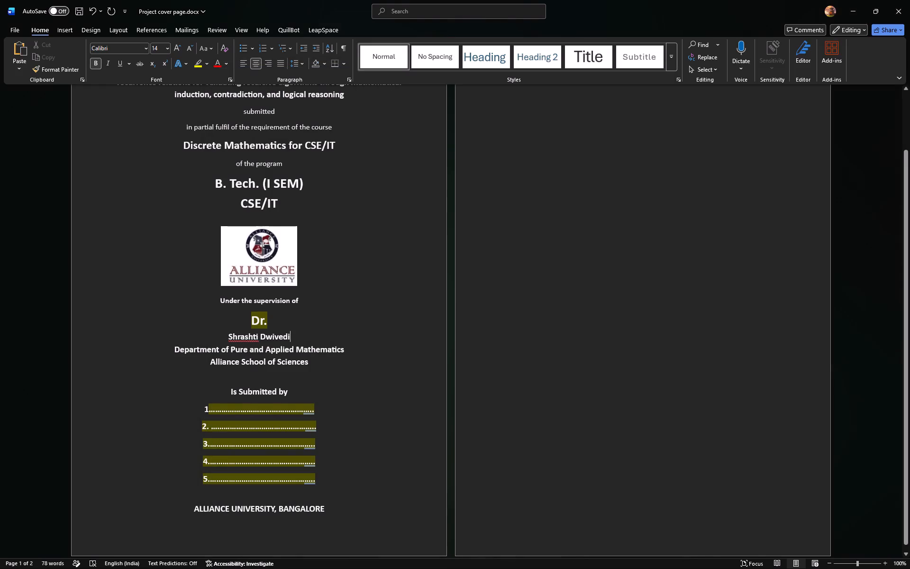
Correct the supervisor's first name on the cover page by removing the extra letter "h".
{"action": "left_click", "coordinate": [238, 334]}
{"action": "key", "text": "BackSpace"}
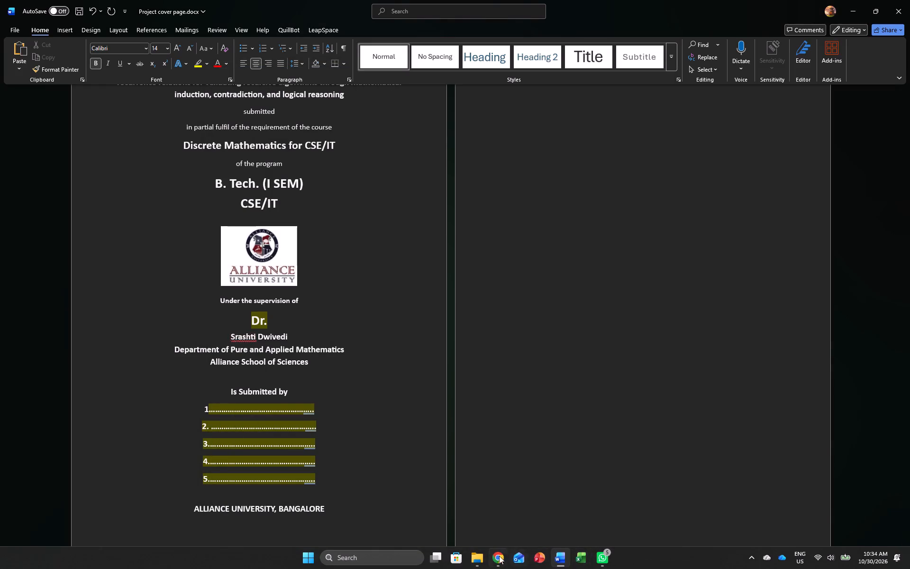
Switch to the Chrome window.
{"action": "left_click", "coordinate": [497, 555]}
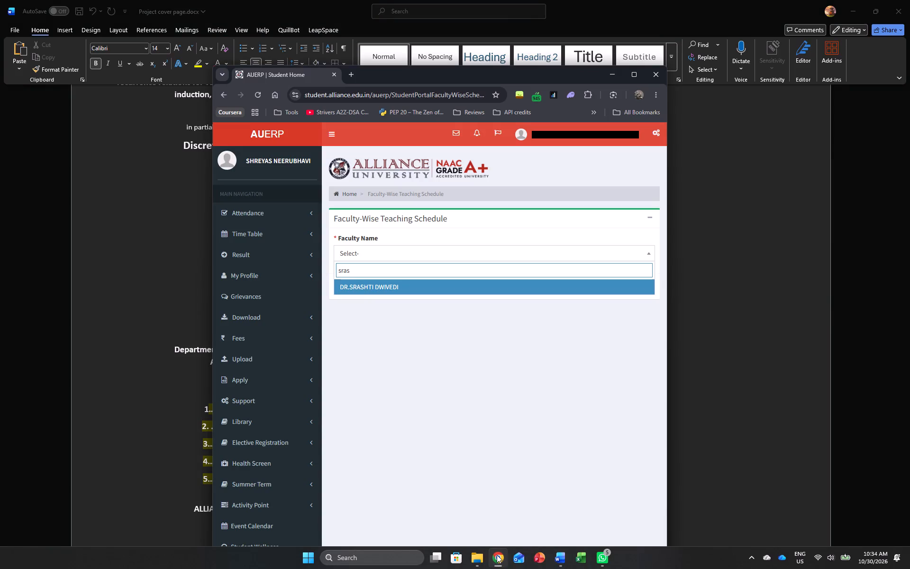
Return to the Word cover page and join the supervisor's name onto the same line as "Dr.".
{"action": "left_click", "coordinate": [497, 555]}
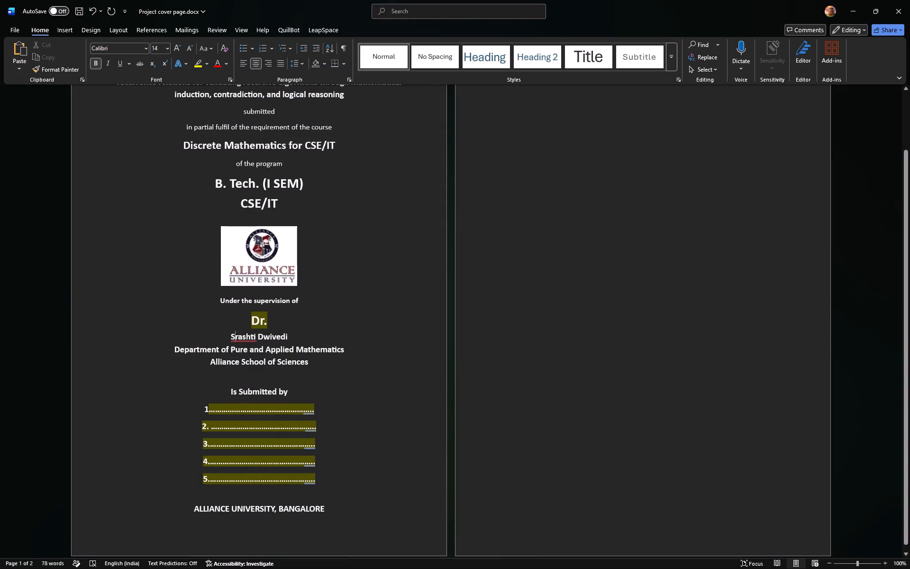
{"action": "left_click", "coordinate": [231, 337]}
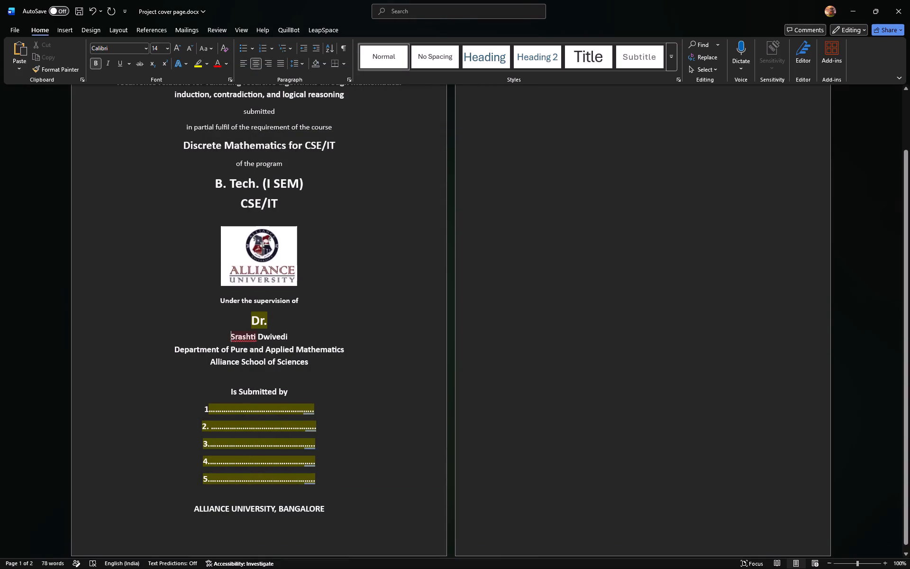
{"action": "left_click", "coordinate": [231, 337]}
{"action": "left_click", "coordinate": [231, 337]}
{"action": "key", "text": "BackSpace"}
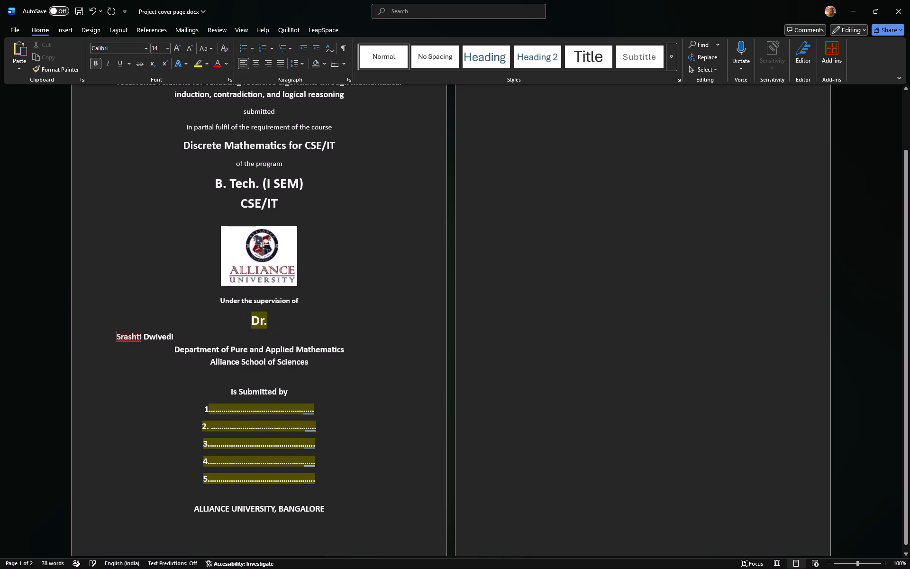
{"action": "key", "text": "BackSpace"}
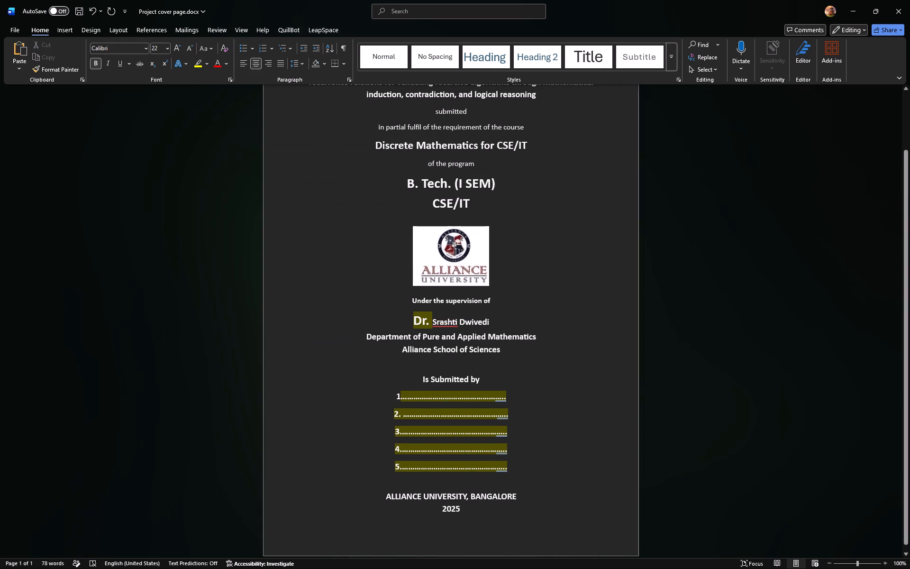
Apply the yellow highlight to the supervisor's name after "Dr.", also trying font size 22 on it.
{"action": "left_click", "coordinate": [427, 321]}
{"action": "left_click", "coordinate": [417, 321]}
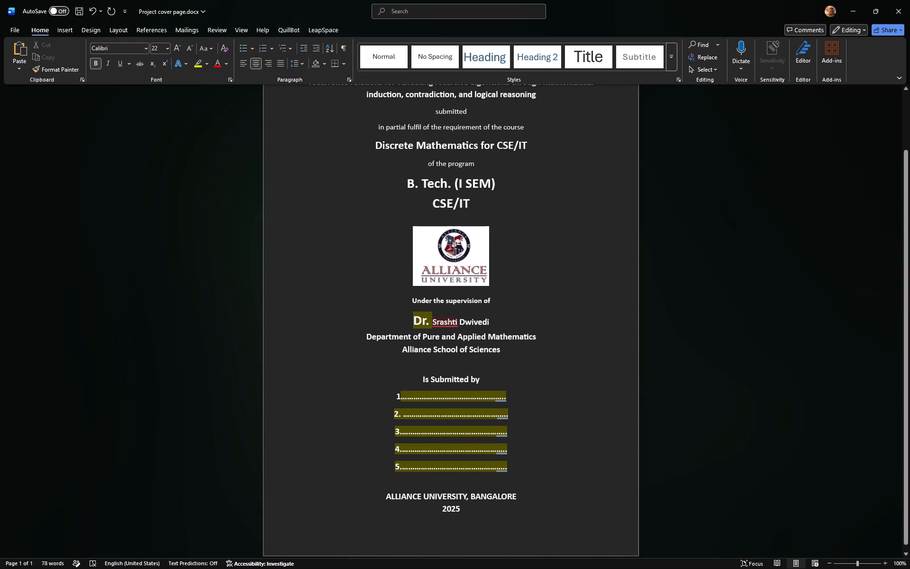
{"action": "left_click", "coordinate": [456, 321]}
{"action": "left_click_drag", "start_coordinate": [494, 320], "coordinate": [441, 323]}
{"action": "left_click", "coordinate": [500, 294]}
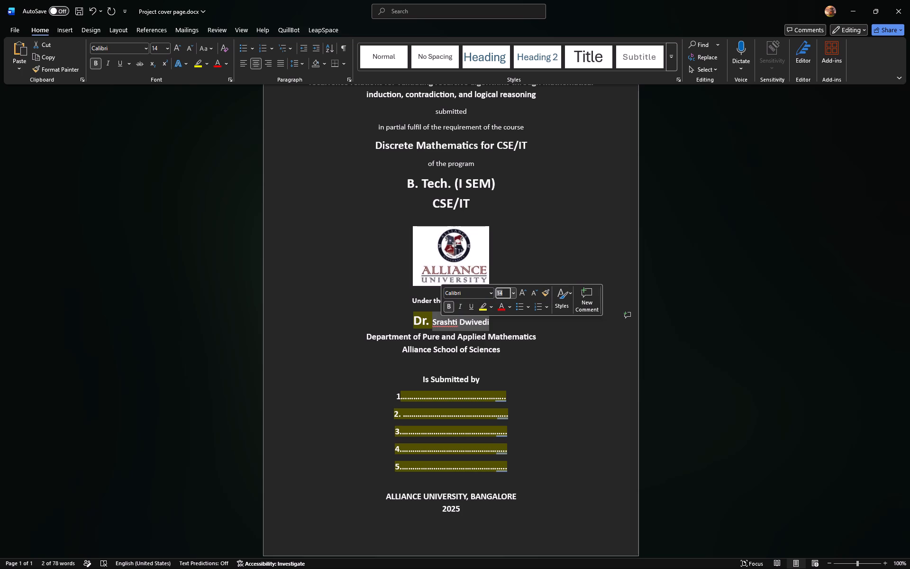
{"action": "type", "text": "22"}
{"action": "left_click", "coordinate": [480, 303]}
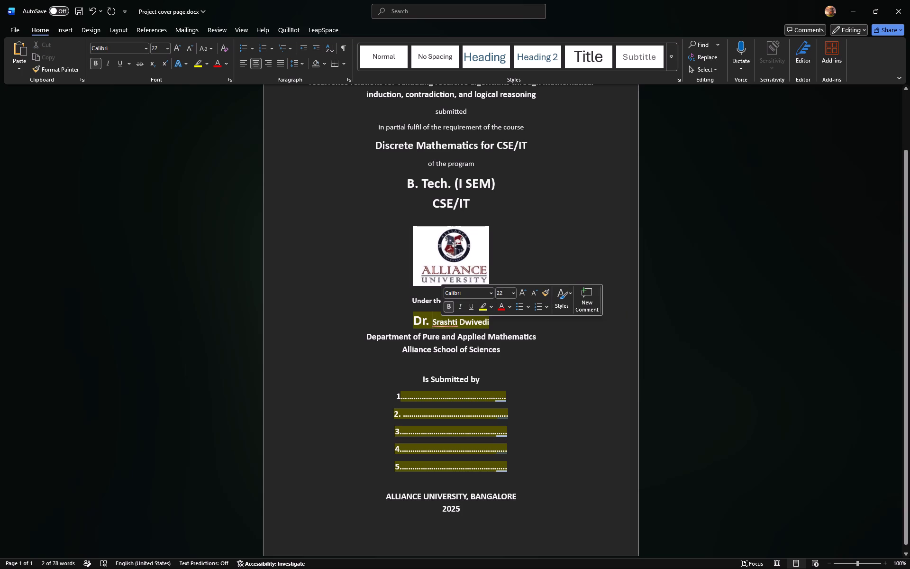
Set the font size of the supervisor's name after "Dr." to 22.
{"action": "left_click", "coordinate": [446, 321]}
{"action": "left_click", "coordinate": [437, 323]}
{"action": "left_click", "coordinate": [431, 321]}
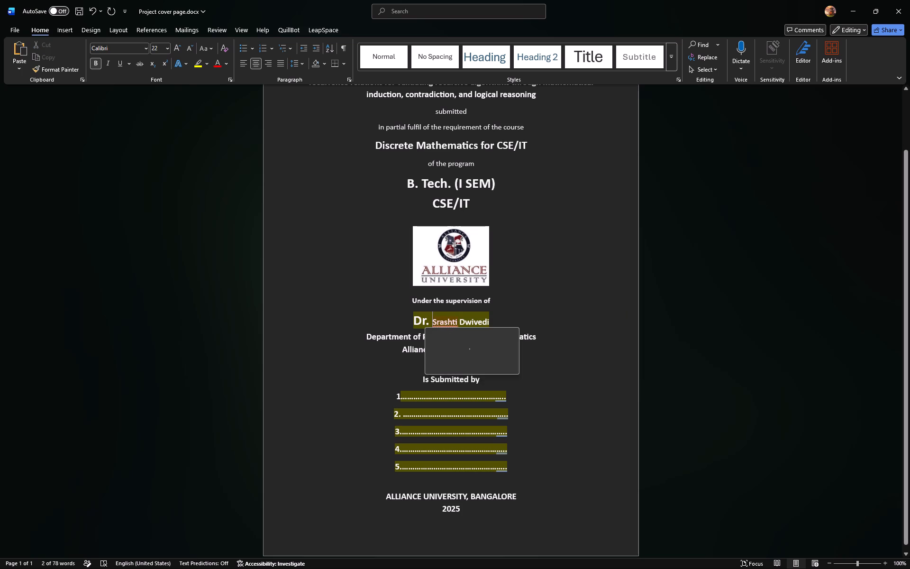
{"action": "left_click_drag", "start_coordinate": [433, 320], "coordinate": [488, 321]}
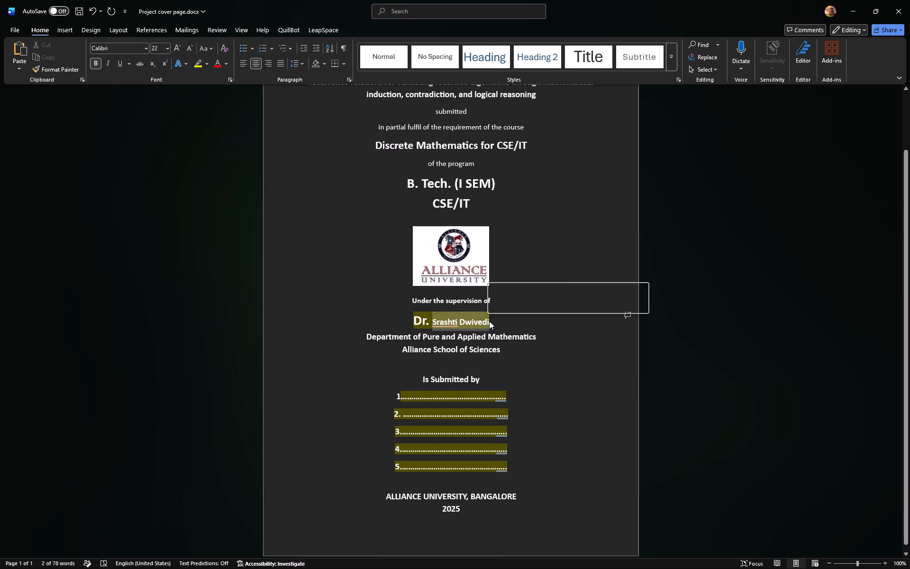
{"action": "double_click", "coordinate": [547, 290]}
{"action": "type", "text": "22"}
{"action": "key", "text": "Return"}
{"action": "left_click", "coordinate": [543, 335]}
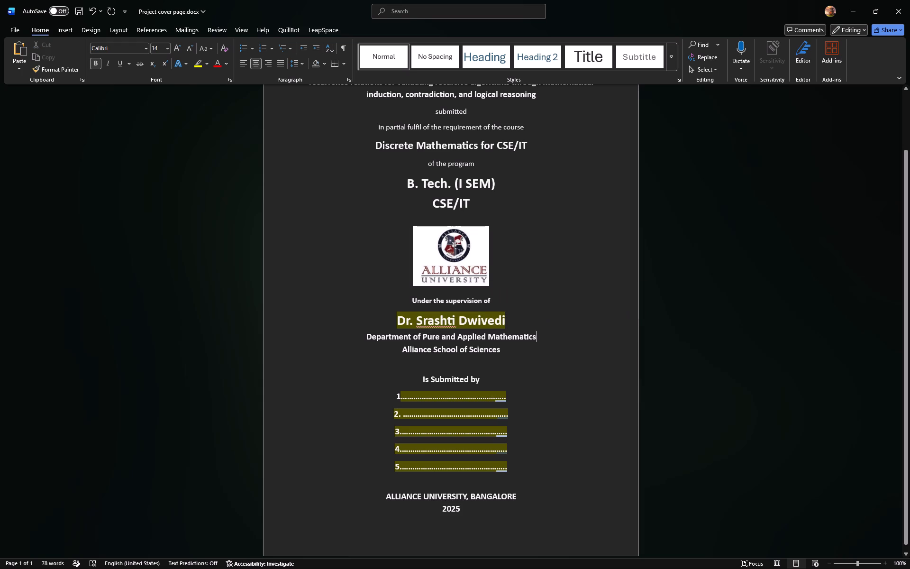
Replace the first dotted placeholder under "Is Submitted by" with "1." followed by the first student's full name.
{"action": "left_click", "coordinate": [509, 394]}
{"action": "key", "text": "ctrl+BackSpace"}
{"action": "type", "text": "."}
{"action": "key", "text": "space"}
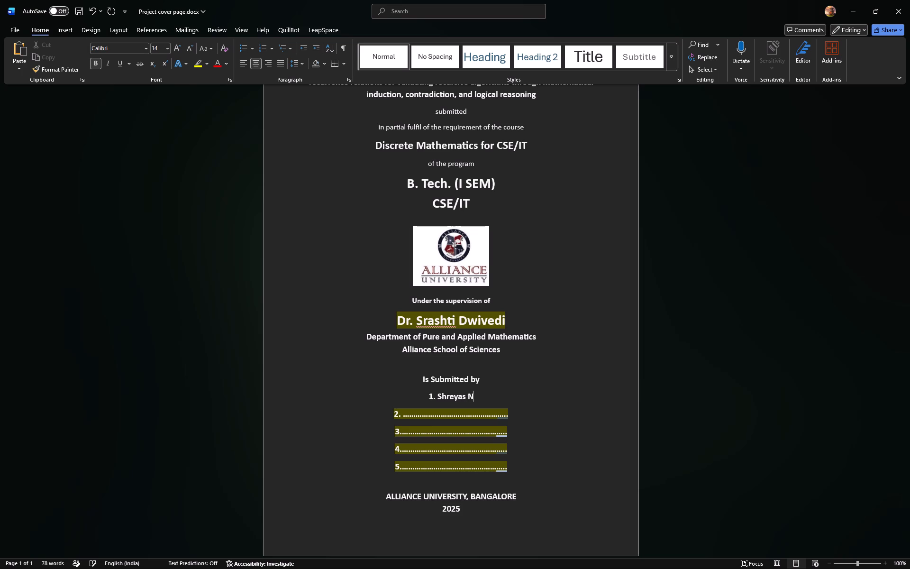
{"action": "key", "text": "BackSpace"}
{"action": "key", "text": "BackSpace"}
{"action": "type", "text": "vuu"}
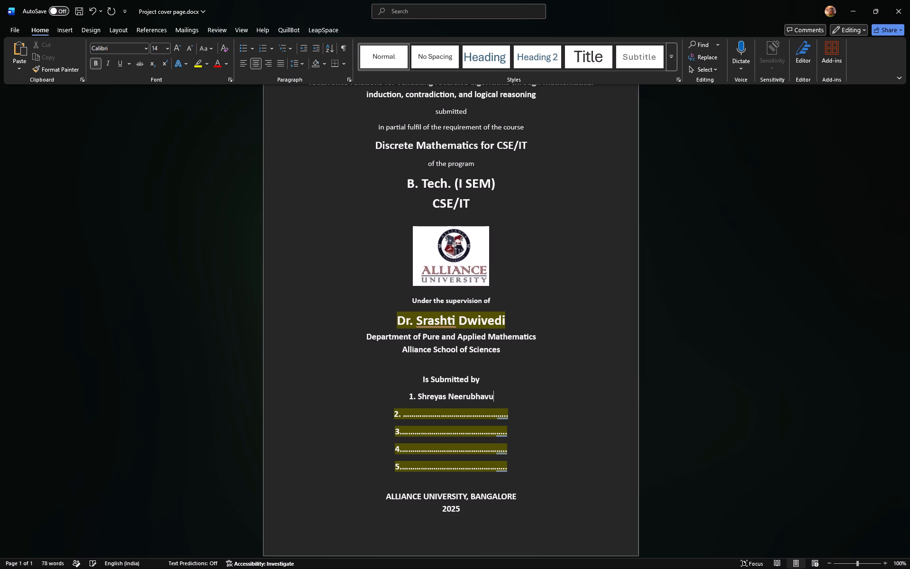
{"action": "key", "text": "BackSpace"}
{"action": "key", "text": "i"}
Start filling in the second student's line under "Is Submitted by".
{"action": "left_click", "coordinate": [528, 420]}
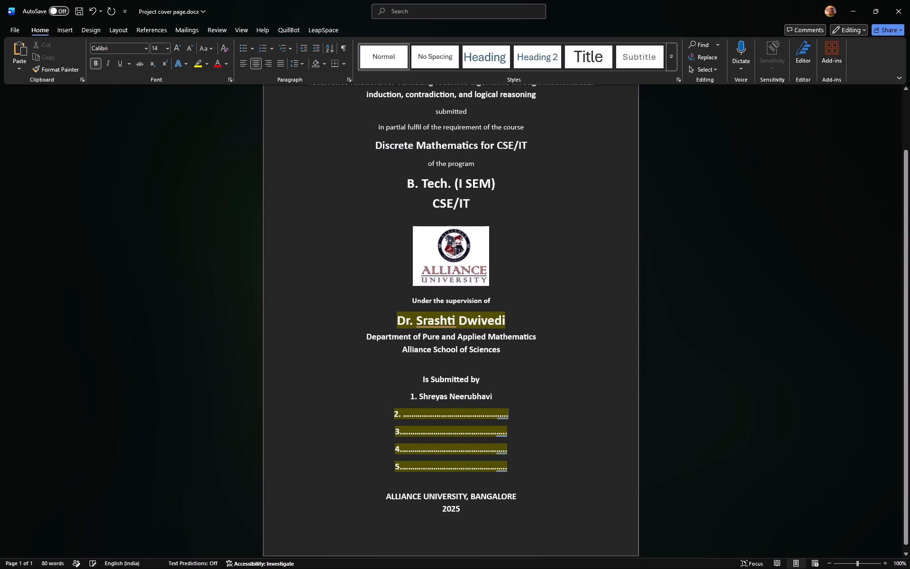
Replace the dotted placeholders on lines 2 and 3 under "Is Submitted by" with the second and third members' names.
{"action": "left_click", "coordinate": [526, 415]}
{"action": "key", "text": "ctrl+BackSpace"}
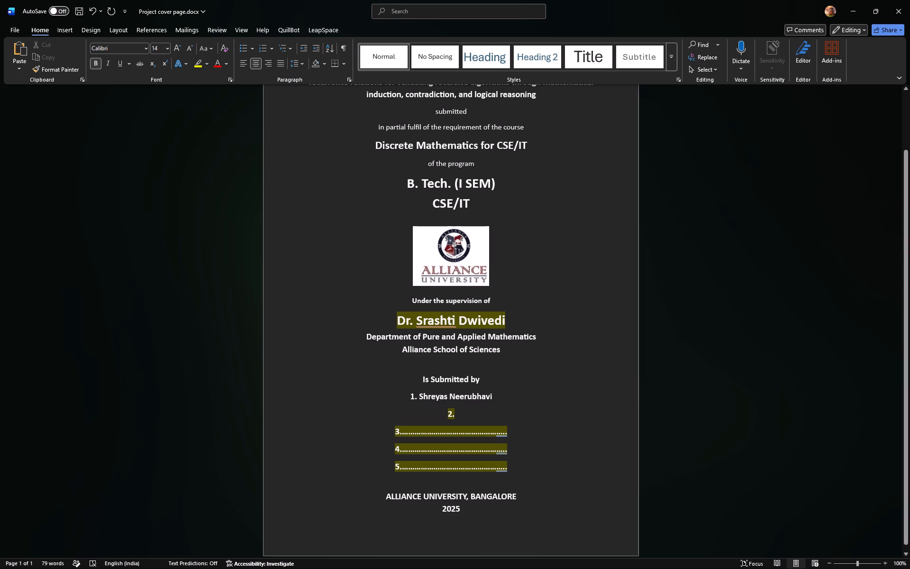
{"action": "key", "text": "BackSpace"}
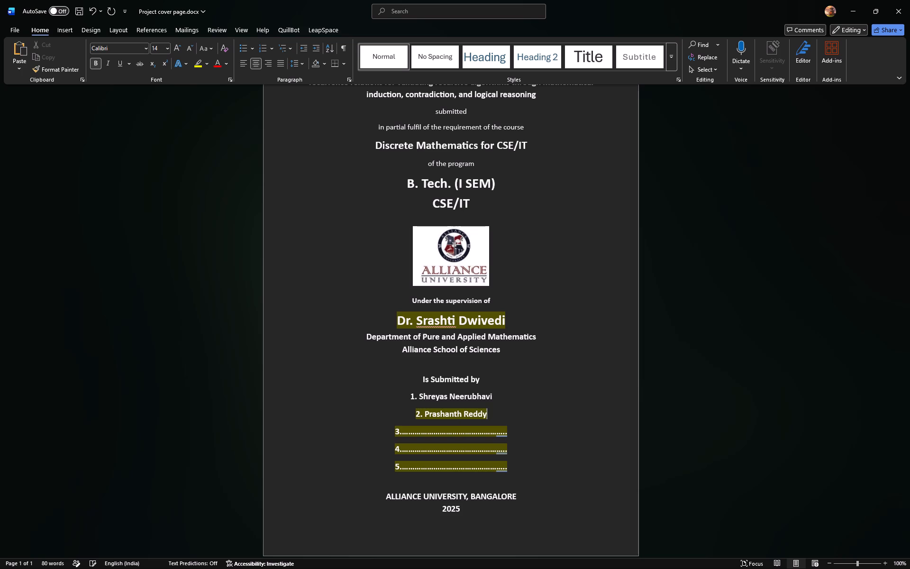
{"action": "left_click", "coordinate": [522, 436]}
{"action": "key", "text": "ctrl+BackSpace"}
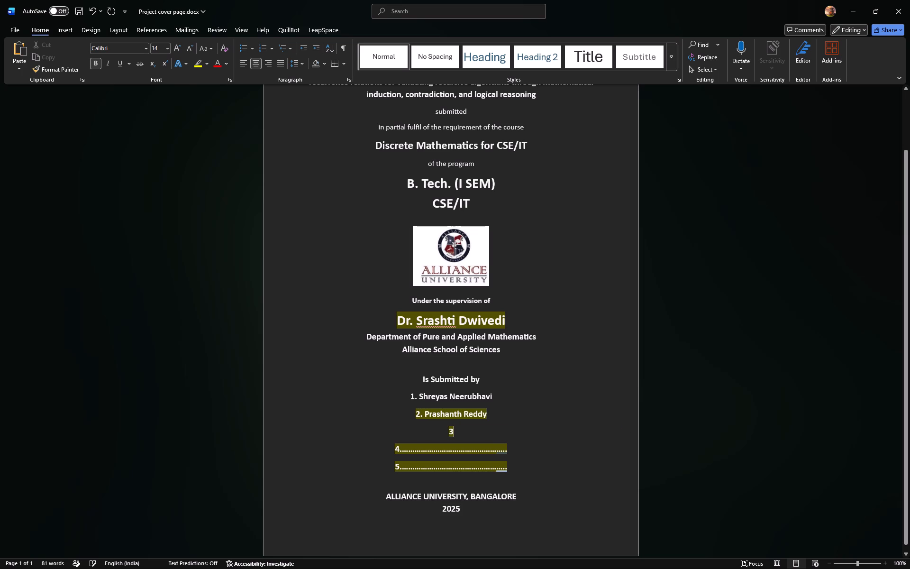
{"action": "type", "text": "."}
{"action": "key", "text": "space"}
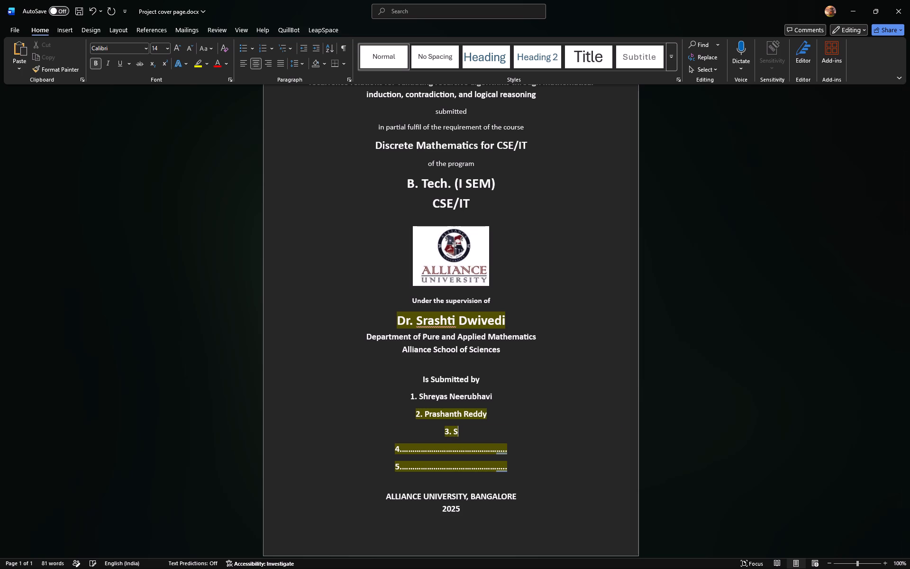
{"action": "type", "text": "atwik"}
{"action": "key", "text": "space"}
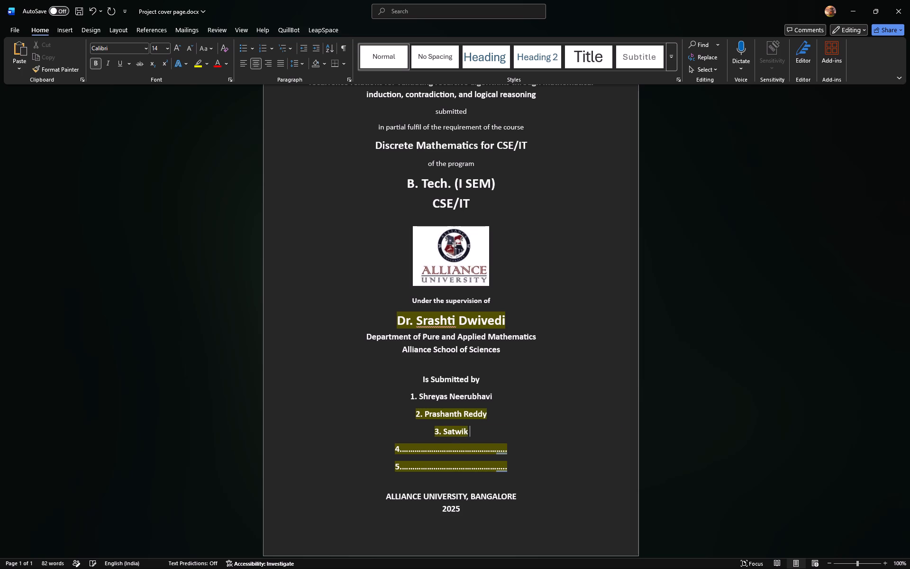
{"action": "key", "text": "BackSpace"}
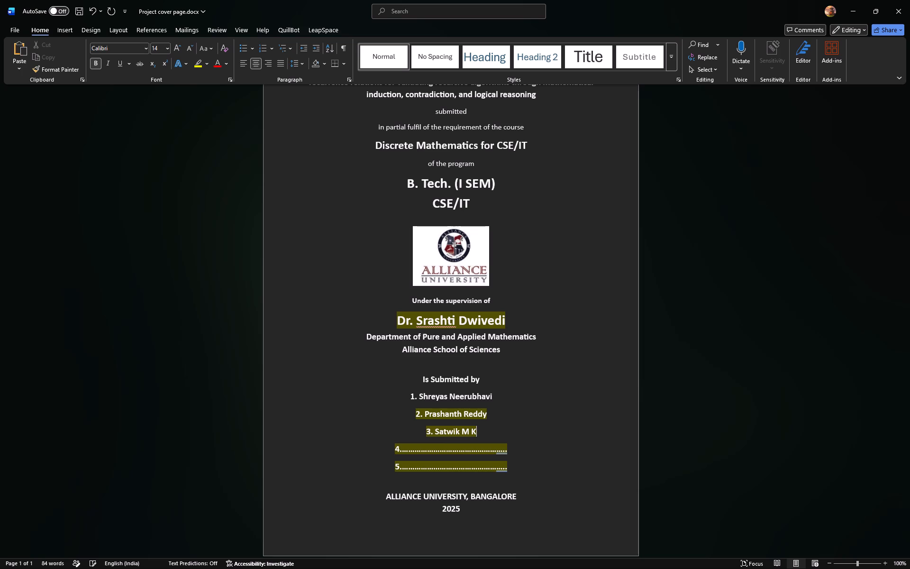
Replace the dotted placeholders on lines 4 and 5 under "Is Submitted by" with the fourth and fifth members' names.
{"action": "left_click", "coordinate": [521, 445]}
{"action": "key", "text": "ctrl+BackSpace"}
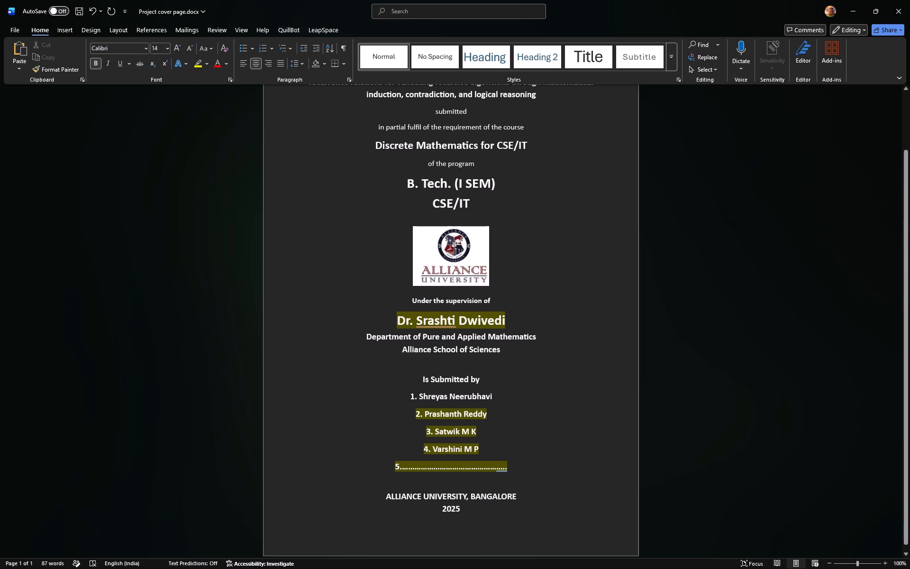
{"action": "left_click", "coordinate": [527, 456]}
{"action": "left_click", "coordinate": [529, 469]}
{"action": "key", "text": "ctrl+BackSpace"}
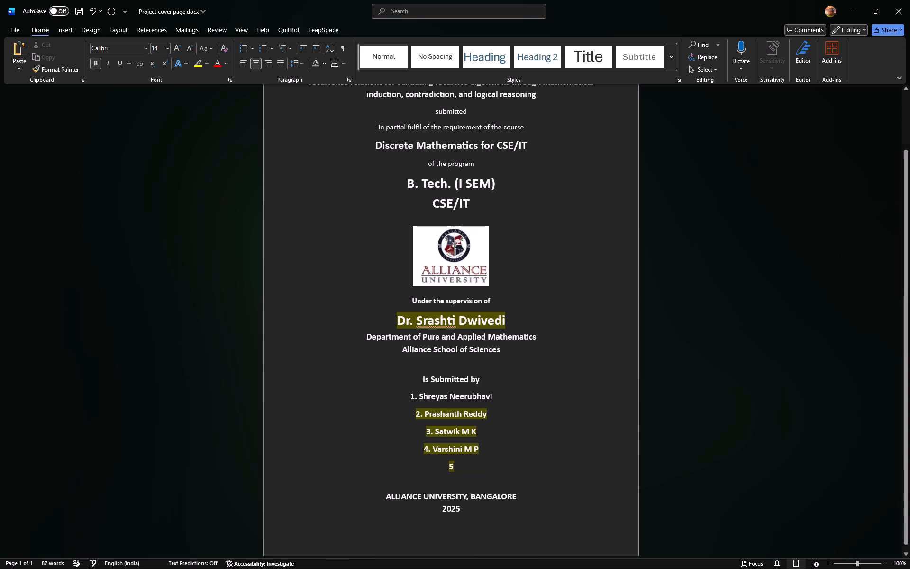
{"action": "type", "text": "."}
{"action": "key", "text": "space"}
{"action": "key", "text": "BackSpace"}
Add a line numbered 6 below the fifth member, containing the sixth member's full name including the middle name.
{"action": "key", "text": "Return"}
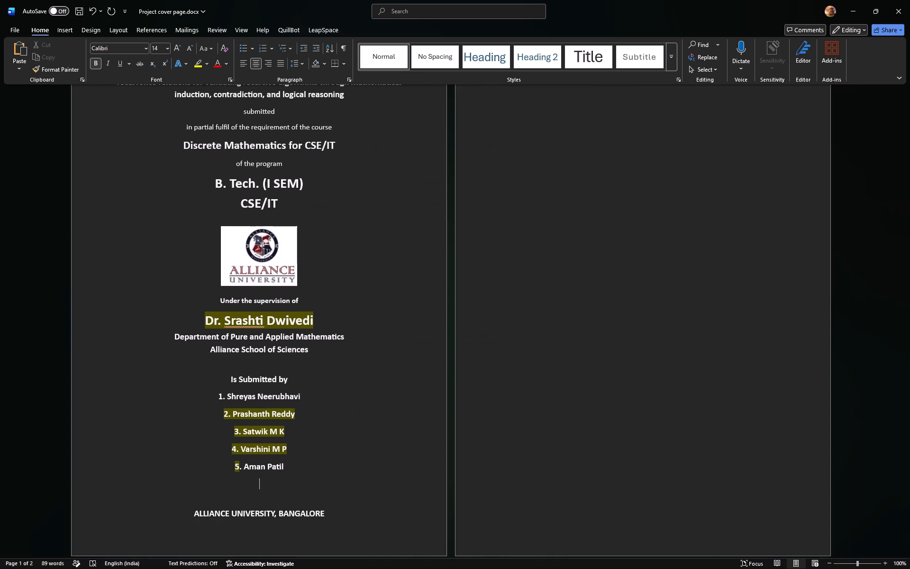
{"action": "type", "text": "6."}
{"action": "key", "text": "space"}
{"action": "key", "text": "d"}
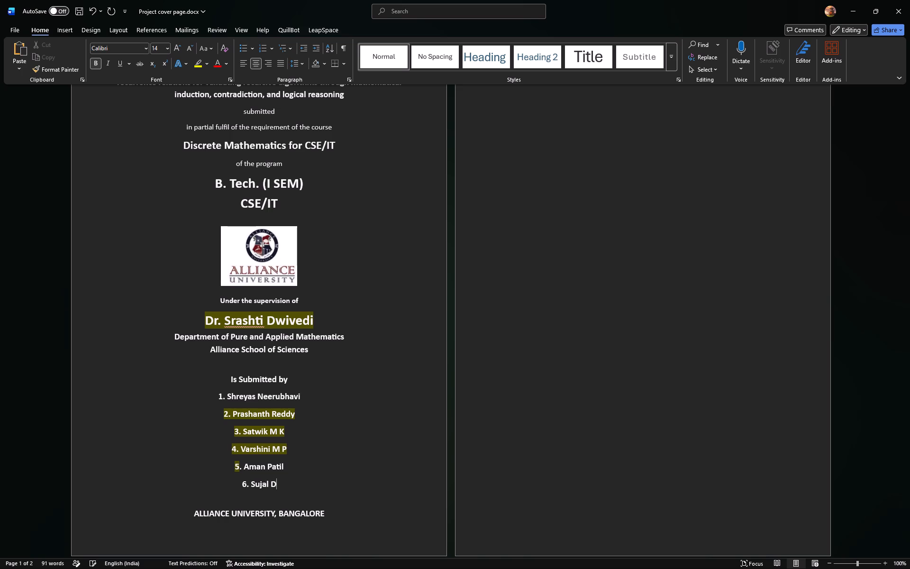
{"action": "type", "text": "iggewadi"}
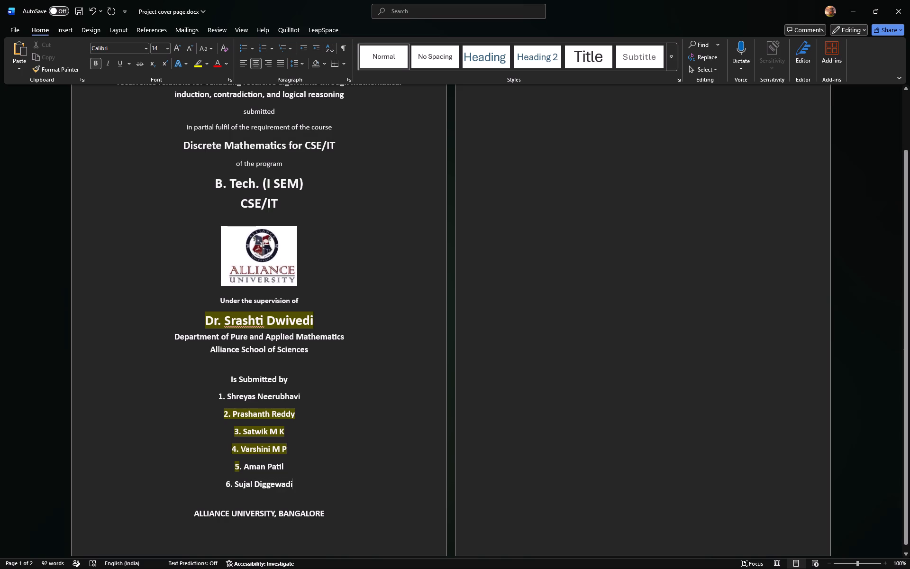
{"action": "left_click", "coordinate": [253, 484]}
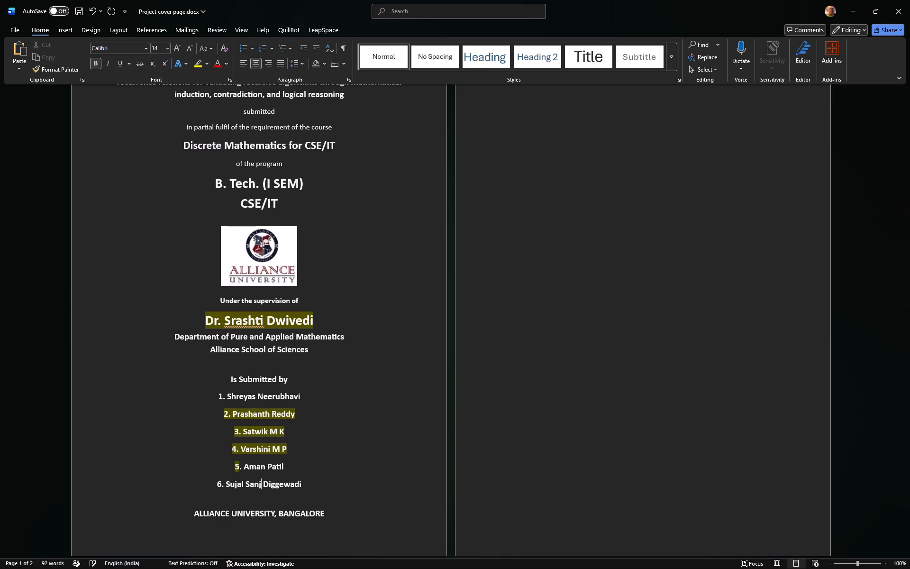
{"action": "type", "text": "ay"}
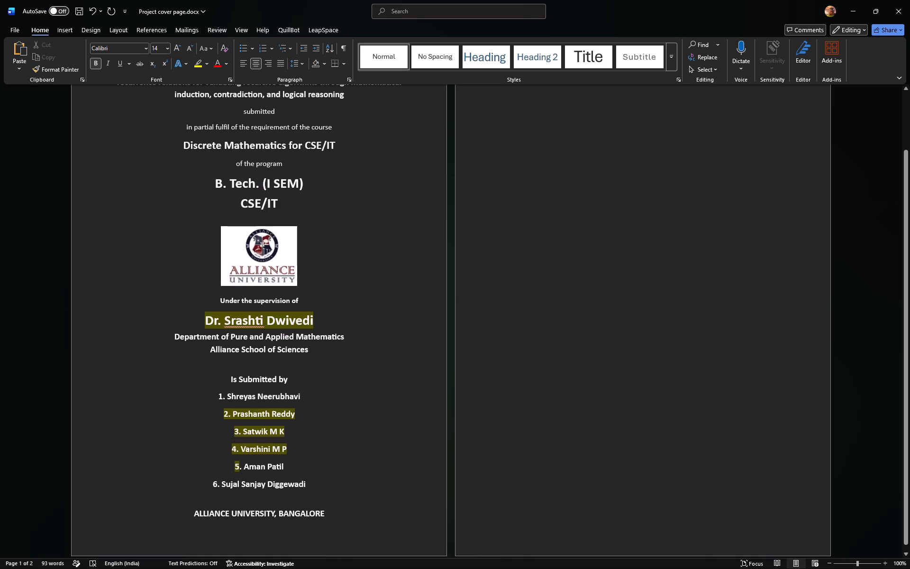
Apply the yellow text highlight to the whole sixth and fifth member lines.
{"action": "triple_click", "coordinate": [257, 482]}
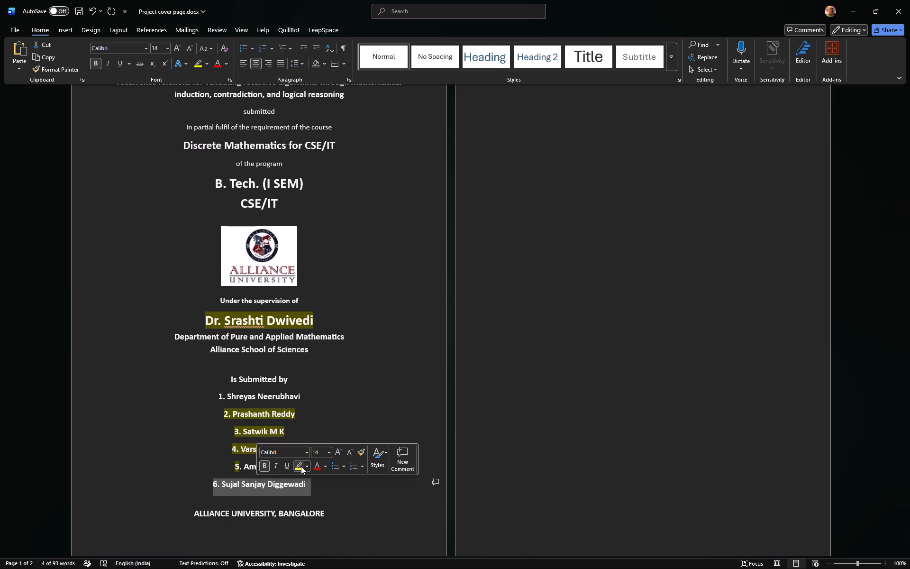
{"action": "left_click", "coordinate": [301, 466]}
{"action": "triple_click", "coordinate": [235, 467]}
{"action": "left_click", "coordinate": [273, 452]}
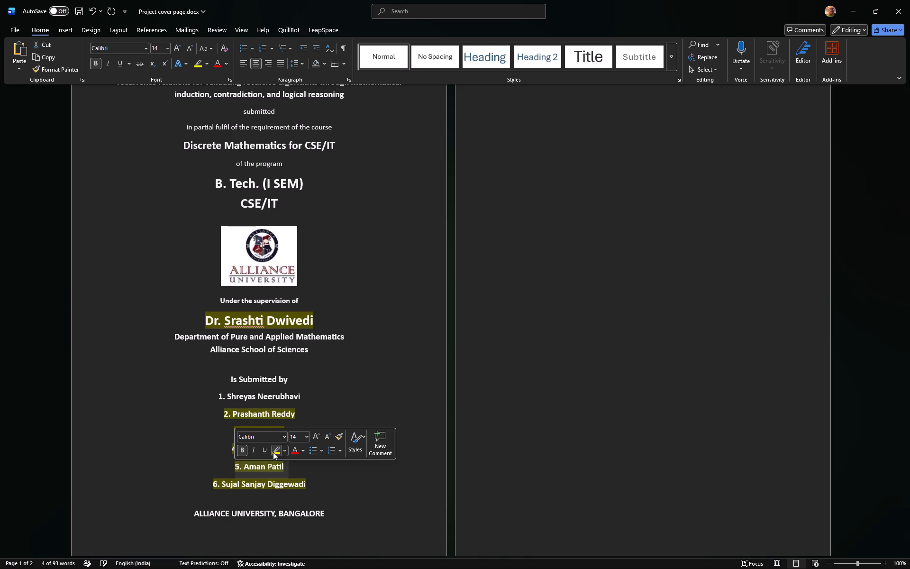
Remove the text highlight from member lines 2 to 6 under "Is Submitted by".
{"action": "left_click", "coordinate": [255, 468]}
{"action": "left_click_drag", "start_coordinate": [310, 485], "coordinate": [300, 484]}
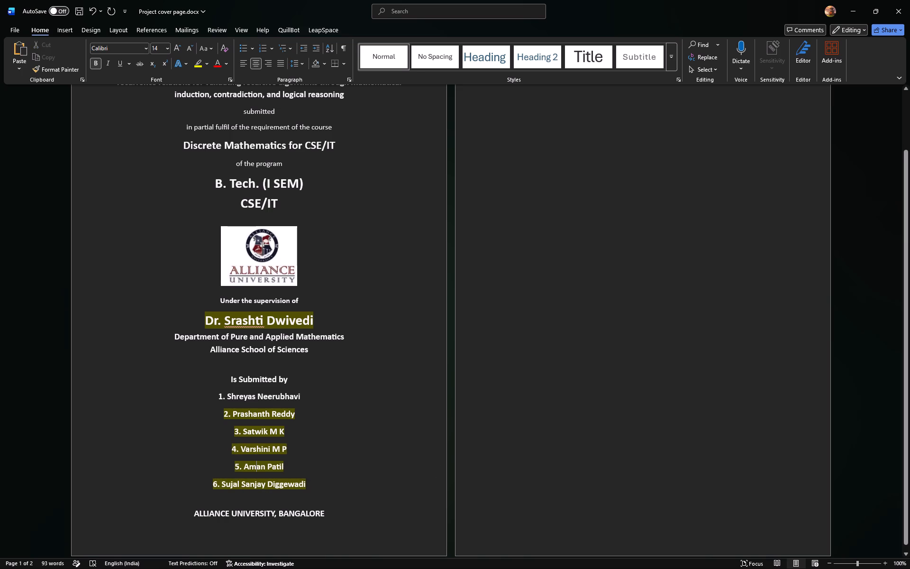
{"action": "left_click_drag", "start_coordinate": [300, 484], "coordinate": [228, 411]}
{"action": "left_click", "coordinate": [270, 395]}
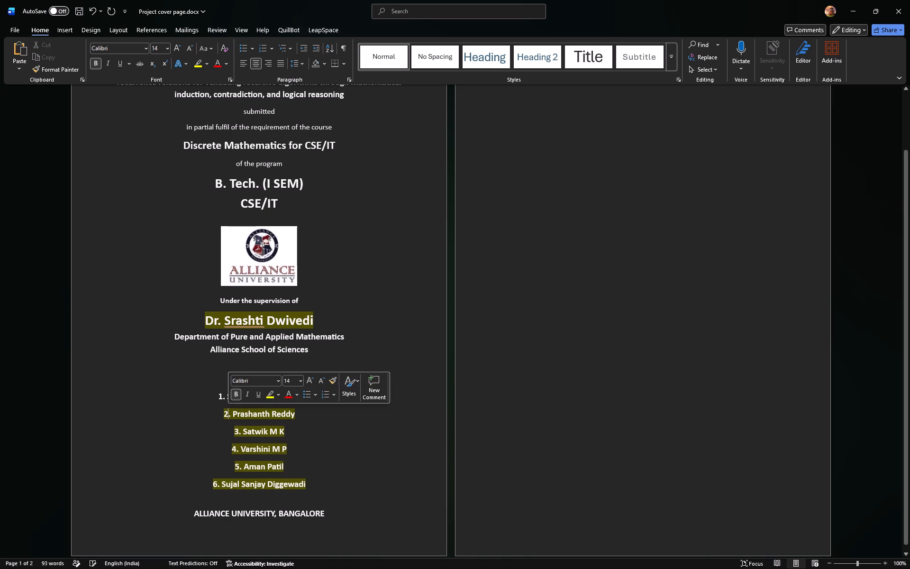
{"action": "left_click", "coordinate": [223, 413]}
{"action": "left_click_drag", "start_coordinate": [223, 413], "coordinate": [300, 478]}
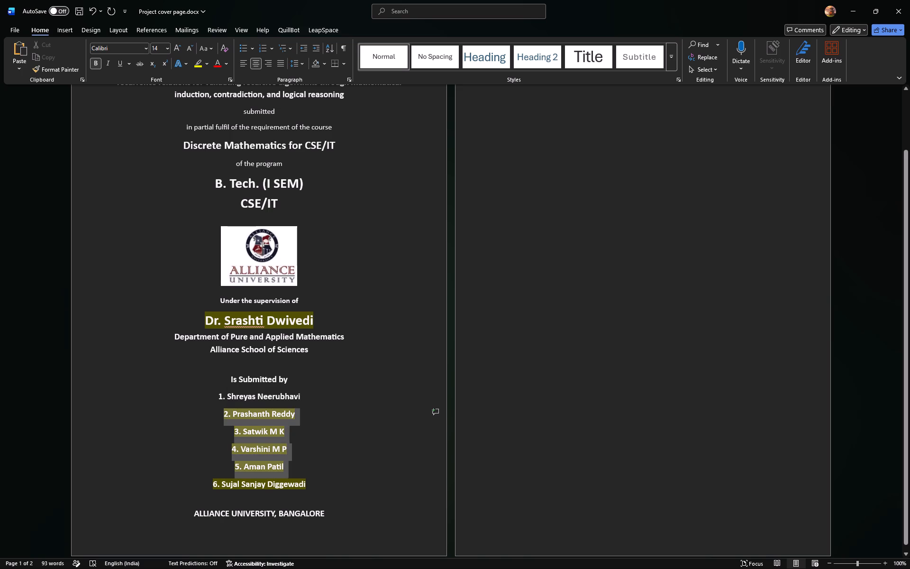
{"action": "left_click_drag", "start_coordinate": [300, 478], "coordinate": [304, 485]}
{"action": "left_click", "coordinate": [343, 468]}
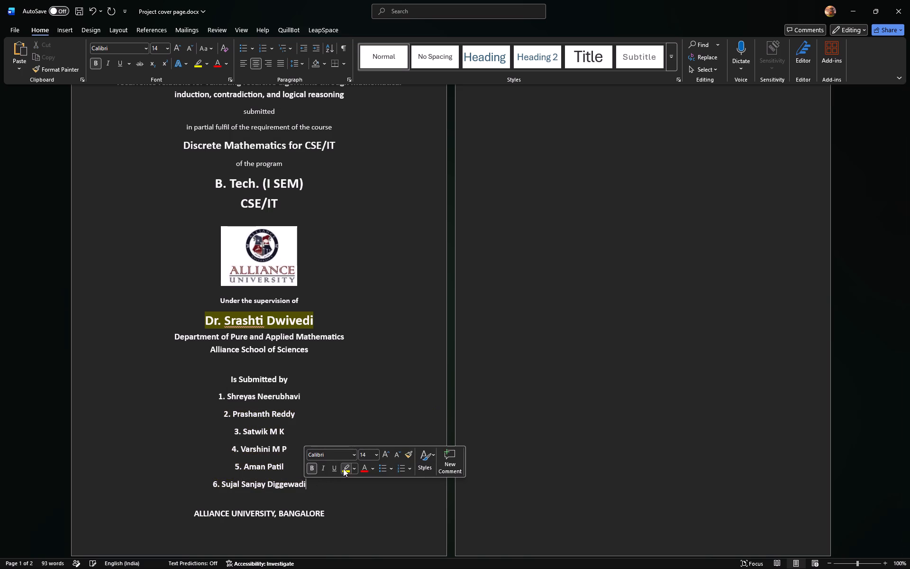
Delete the blank line between the sixth member and "ALLIANCE UNIVERSITY, BANGALORE".
{"action": "left_click", "coordinate": [307, 496]}
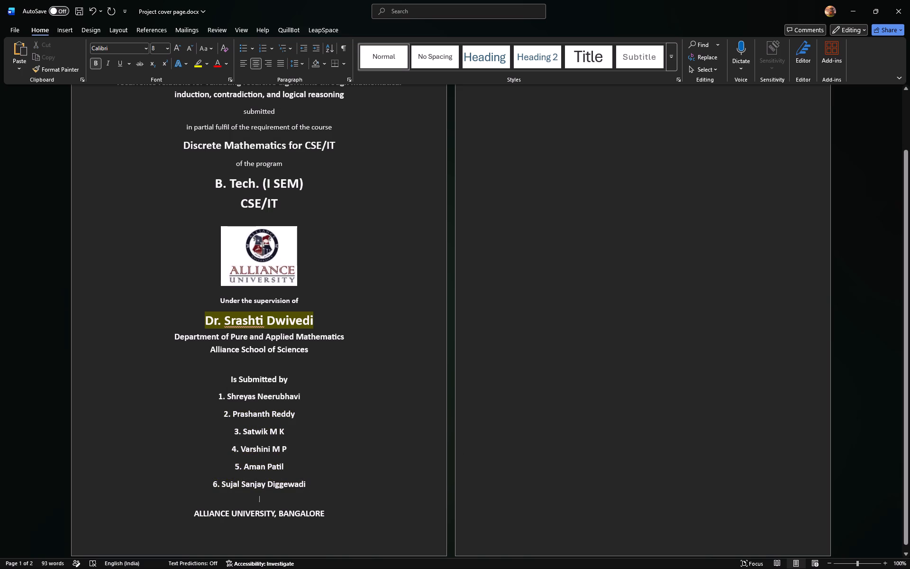
{"action": "scroll", "coordinate": [296, 413], "scroll_direction": "down", "scroll_amount": 2}
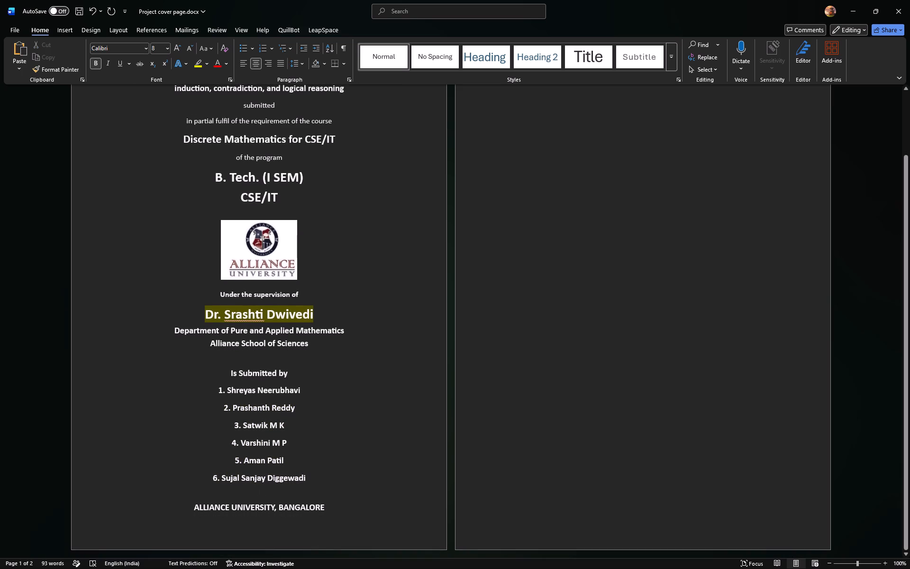
{"action": "scroll", "coordinate": [299, 444], "scroll_direction": "up", "scroll_amount": 6}
{"action": "scroll", "coordinate": [298, 444], "scroll_direction": "down", "scroll_amount": 7}
{"action": "key", "text": "BackSpace"}
{"action": "key", "text": "BackSpace"}
Delete the blank line between "Alliance School of Sciences" and "Is Submitted by".
{"action": "scroll", "coordinate": [441, 434], "scroll_direction": "up", "scroll_amount": 6}
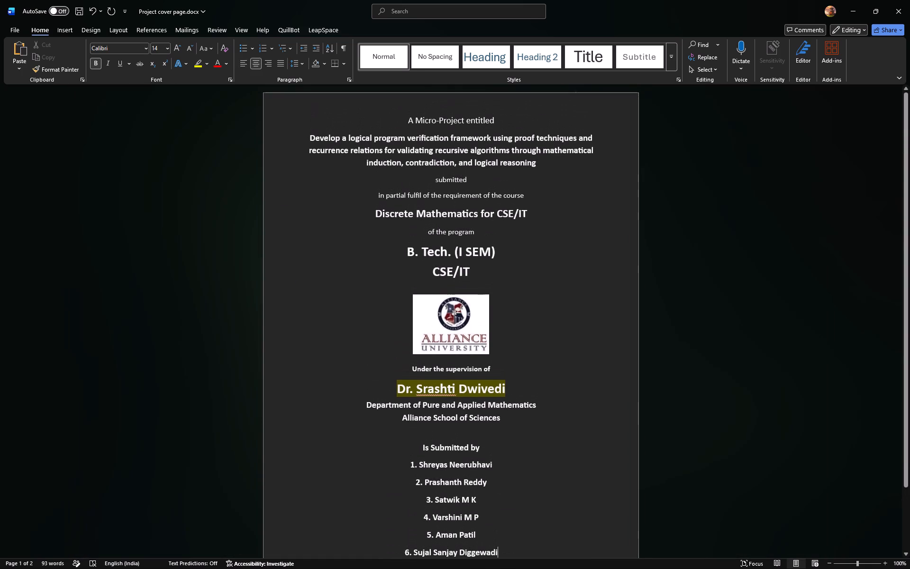
{"action": "left_click", "coordinate": [443, 430]}
{"action": "key", "text": "BackSpace"}
{"action": "key", "text": "BackSpace"}
{"action": "scroll", "coordinate": [463, 434], "scroll_direction": "down", "scroll_amount": 2}
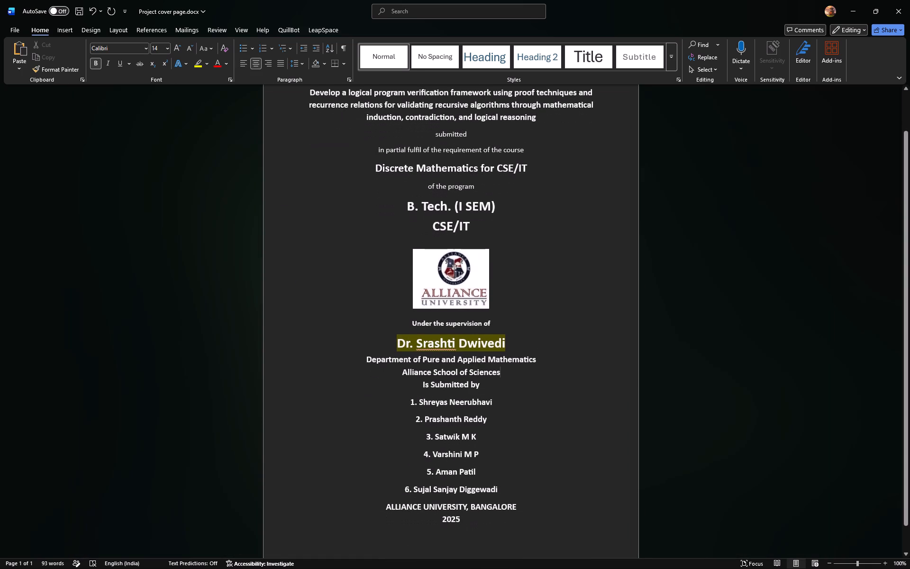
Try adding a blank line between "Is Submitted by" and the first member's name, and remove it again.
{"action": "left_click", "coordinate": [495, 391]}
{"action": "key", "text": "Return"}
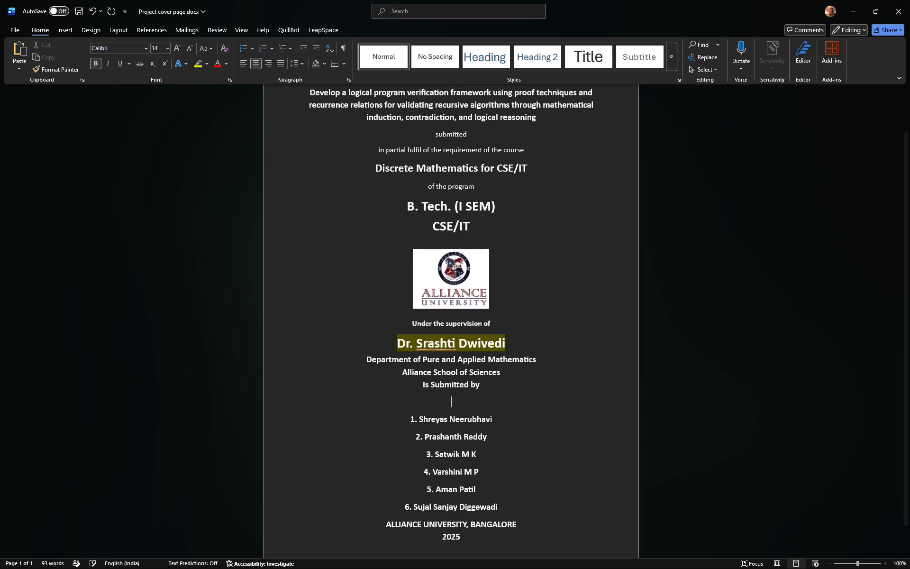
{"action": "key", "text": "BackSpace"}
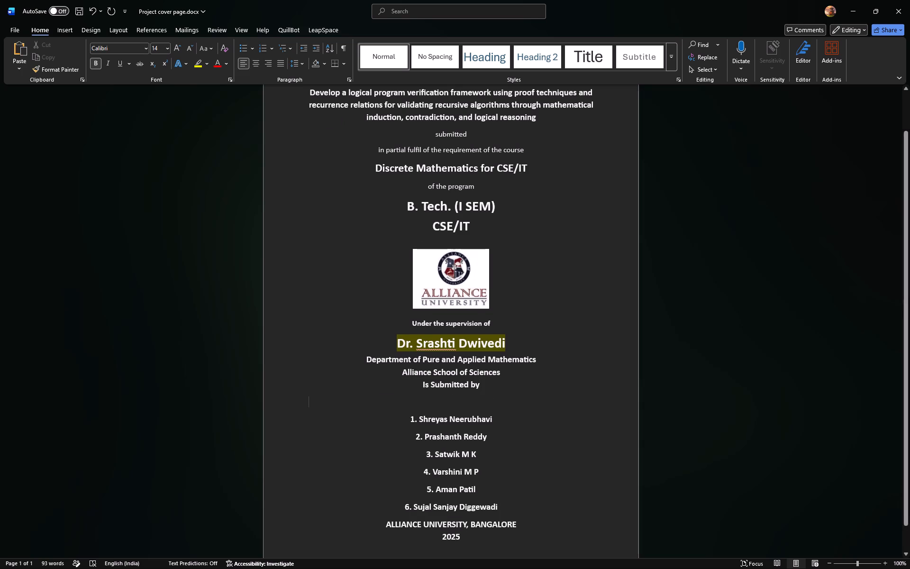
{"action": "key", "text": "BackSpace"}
Insert a blank line between the sixth member's name and "ALLIANCE UNIVERSITY, BANGALORE".
{"action": "left_click", "coordinate": [515, 496]}
{"action": "key", "text": "Return"}
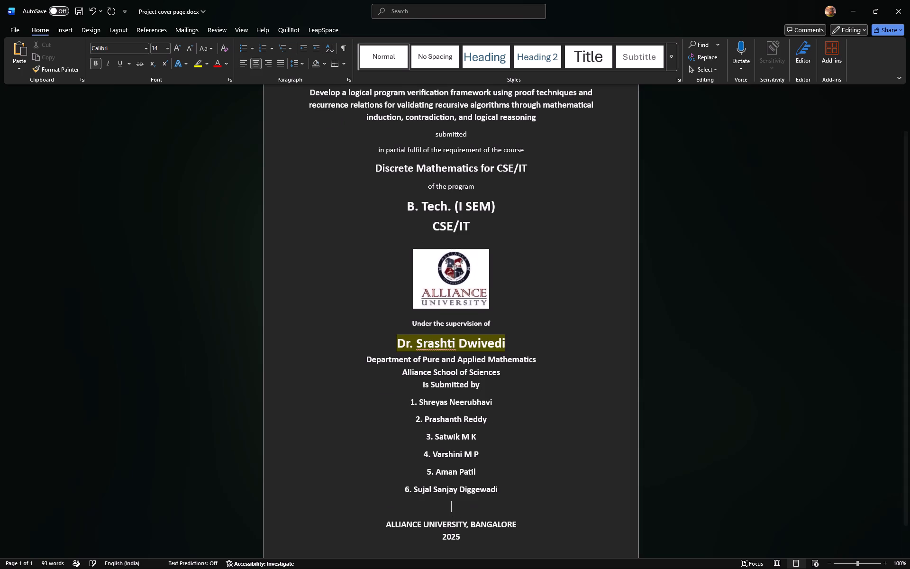
Replace the semester numeral in the "B. Tech." line with "ii".
{"action": "scroll", "coordinate": [503, 456], "scroll_direction": "up", "scroll_amount": 10}
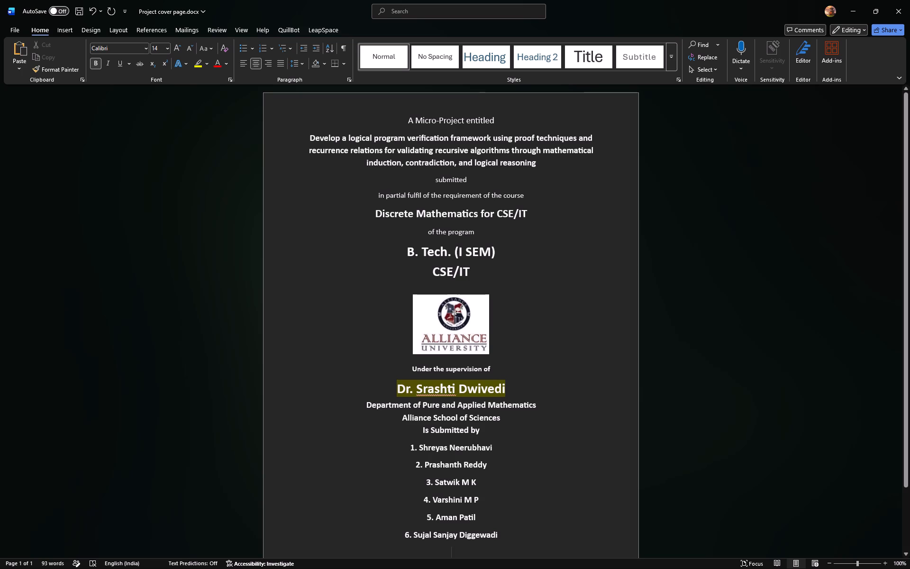
{"action": "left_click", "coordinate": [460, 250]}
{"action": "left_click", "coordinate": [461, 250]}
{"action": "key", "text": "BackSpace"}
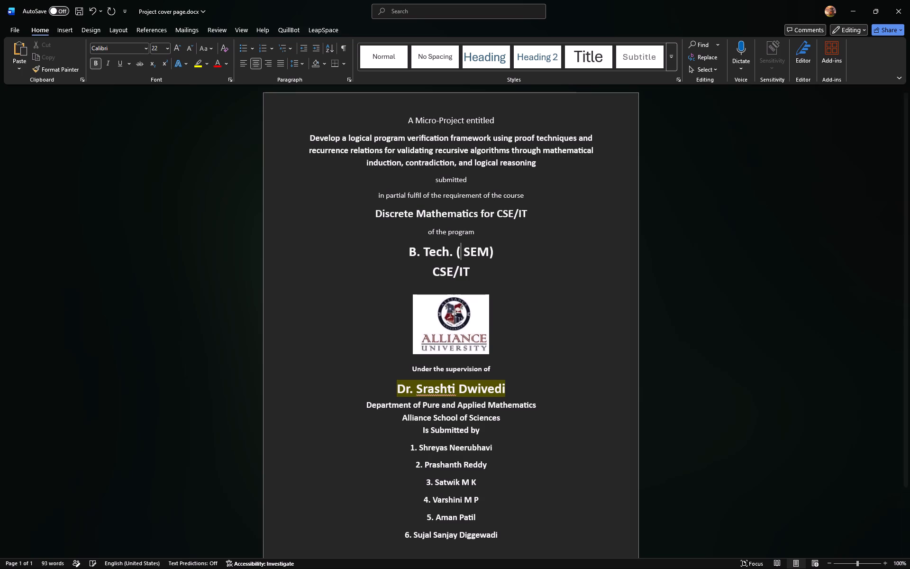
{"action": "type", "text": "ii"}
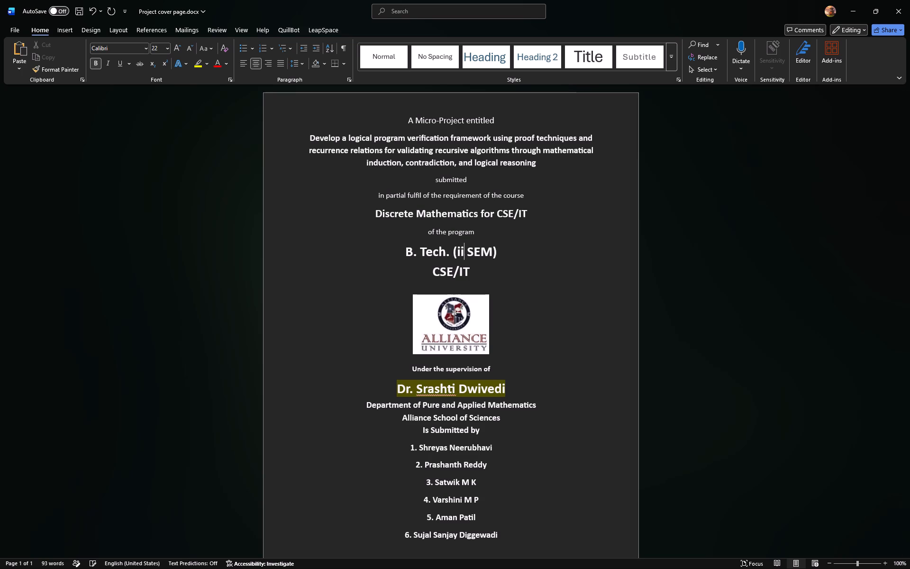
Replace the semester numeral in the "B. Tech." line with "III".
{"action": "key", "text": "BackSpace"}
{"action": "key", "text": "BackSpace"}
{"action": "type", "text": "II"}
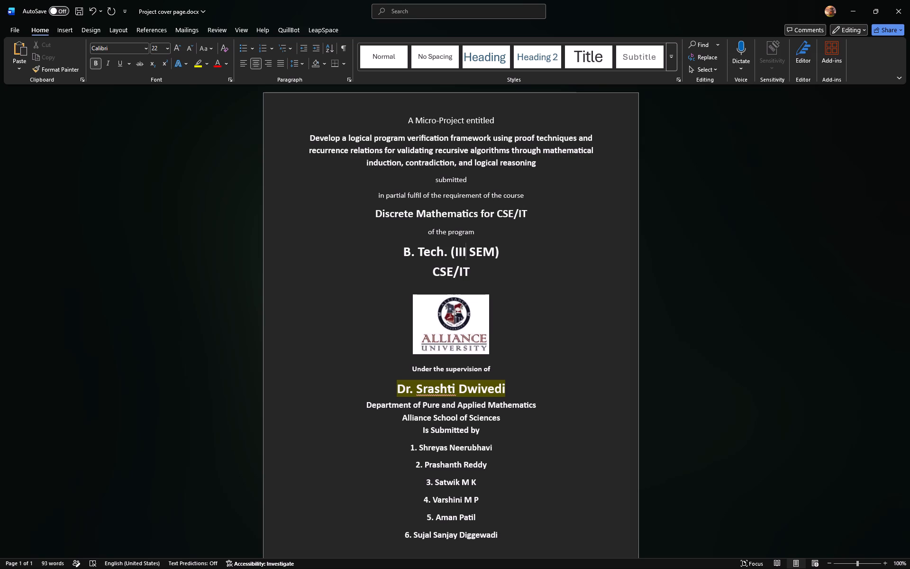
{"action": "left_click", "coordinate": [474, 267]}
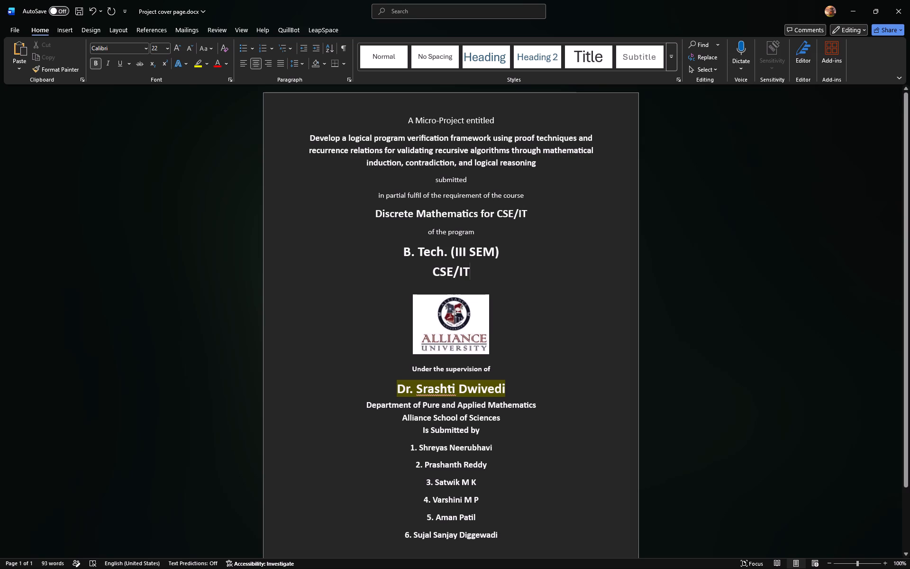
Save the cover page as a PDF named "Project cover page.pdf" in the "stash" folder of the Alliance University OneDrive.
{"action": "left_click", "coordinate": [15, 31]}
{"action": "left_click", "coordinate": [37, 169]}
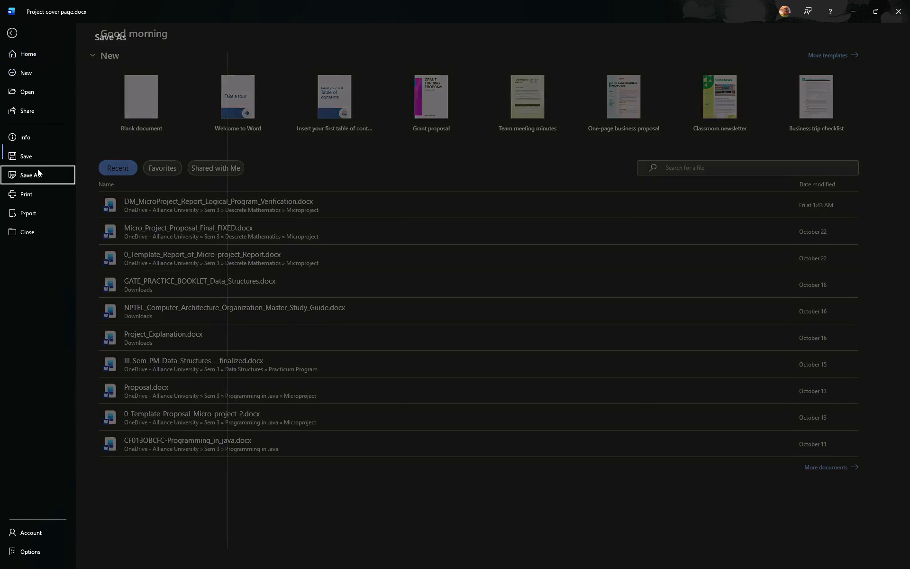
{"action": "left_click", "coordinate": [125, 293]}
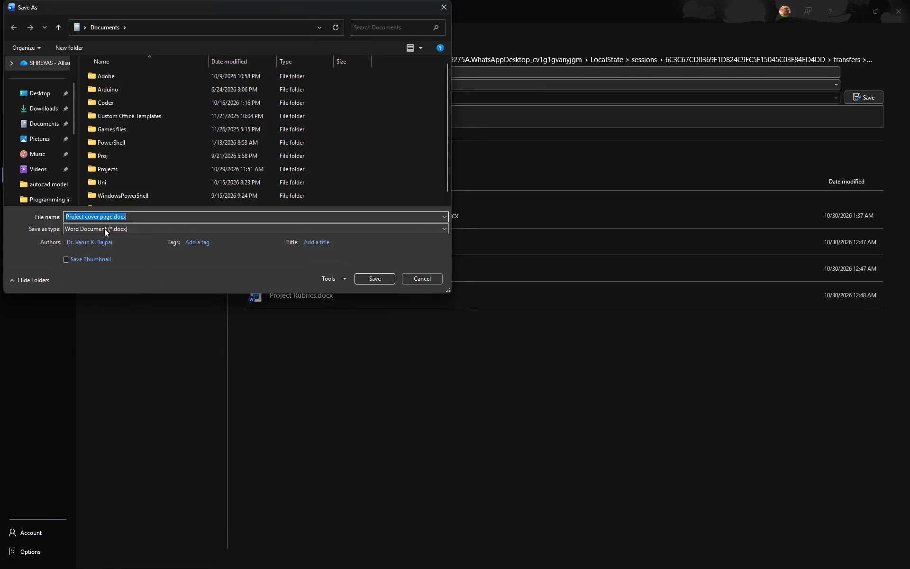
{"action": "left_click", "coordinate": [104, 229]}
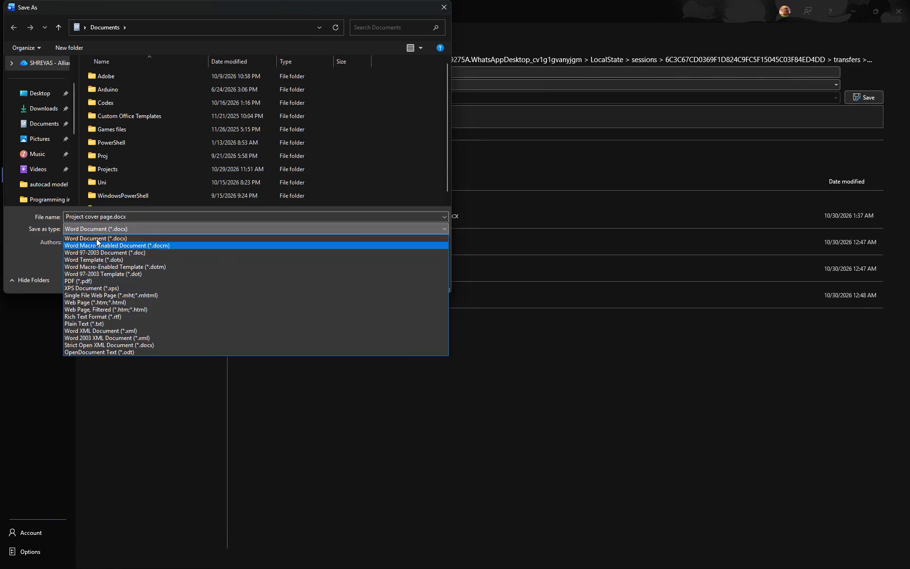
{"action": "left_click", "coordinate": [93, 280]}
{"action": "left_click", "coordinate": [44, 101]}
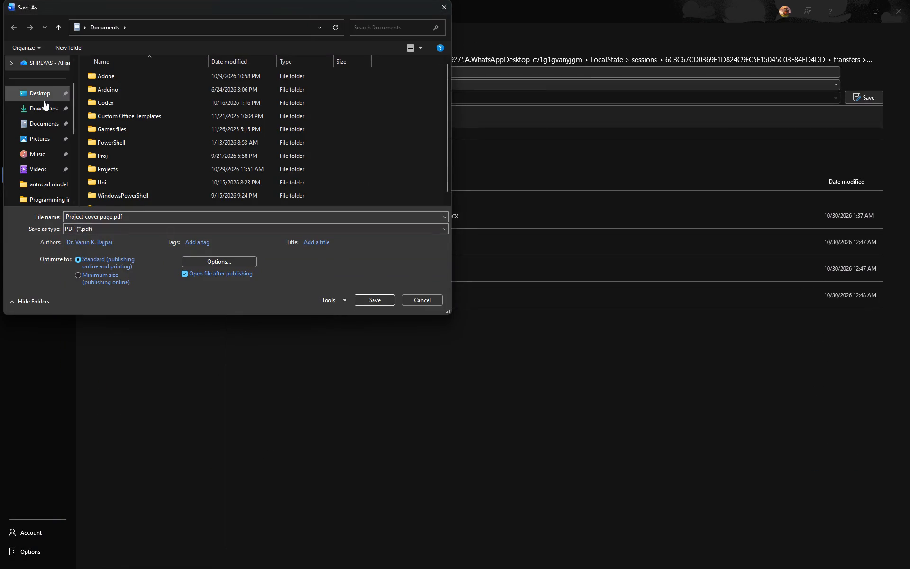
{"action": "left_click", "coordinate": [44, 112]}
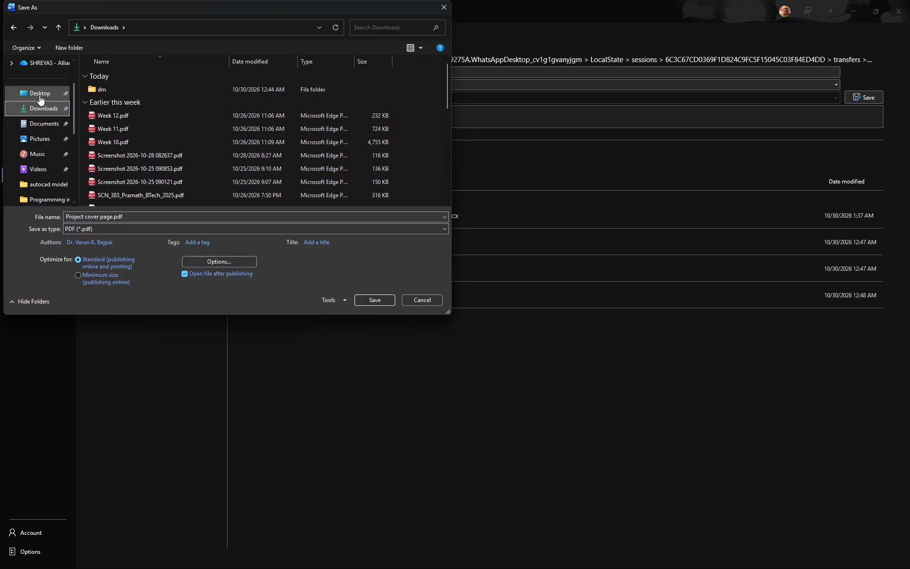
{"action": "left_click", "coordinate": [46, 62]}
{"action": "double_click", "coordinate": [116, 181]}
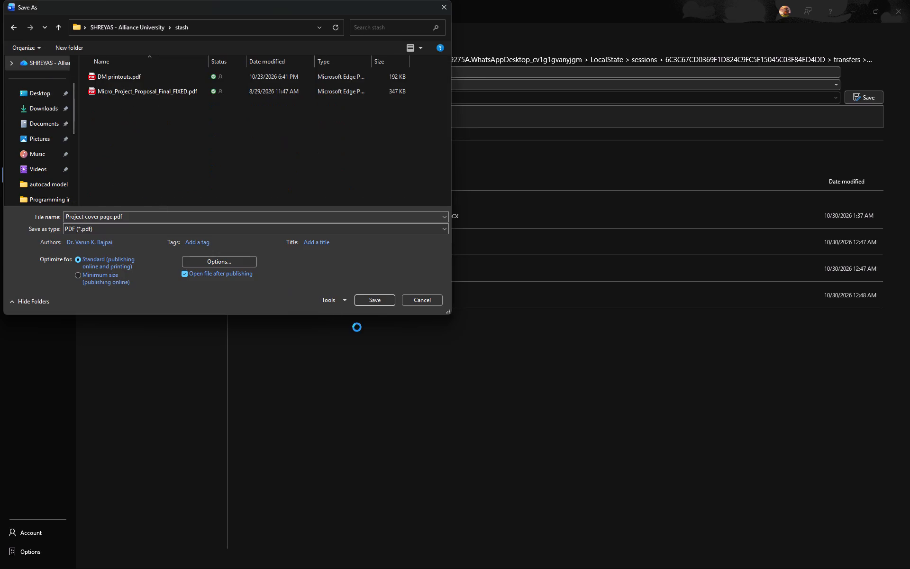
{"action": "left_click", "coordinate": [352, 297]}
{"action": "left_click", "coordinate": [358, 298]}
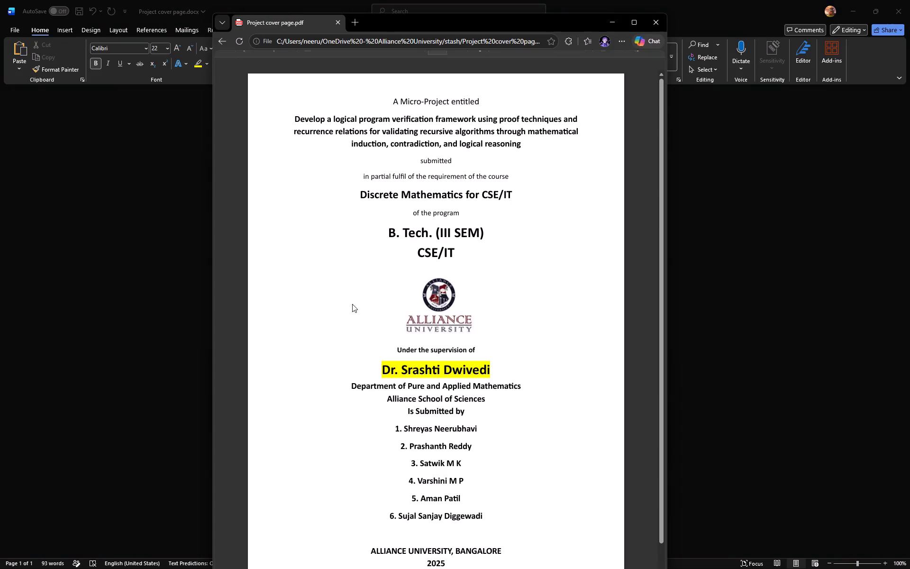
Close the Word cover page, saving its changes in the original location, and close the exported PDF.
{"action": "left_click", "coordinate": [909, 0]}
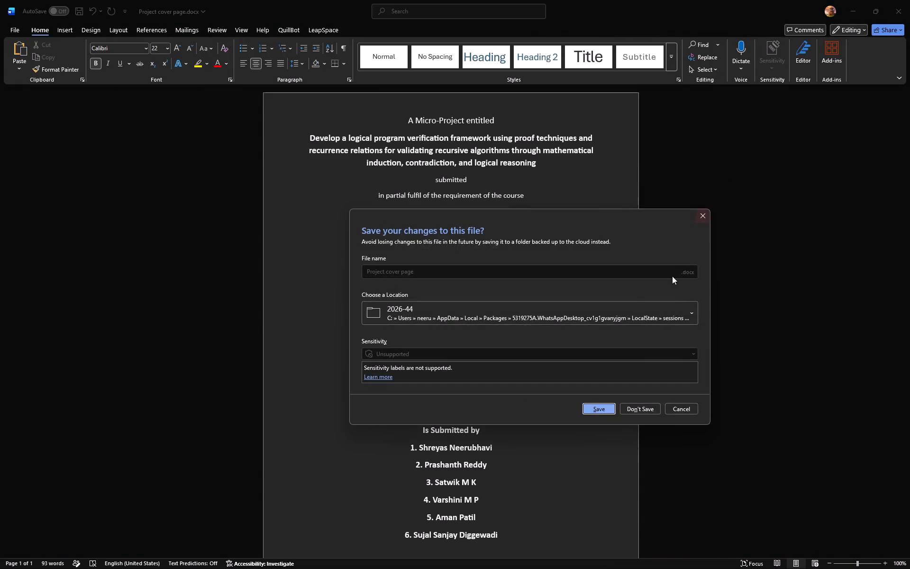
{"action": "left_click", "coordinate": [605, 409]}
{"action": "left_click", "coordinate": [654, 27]}
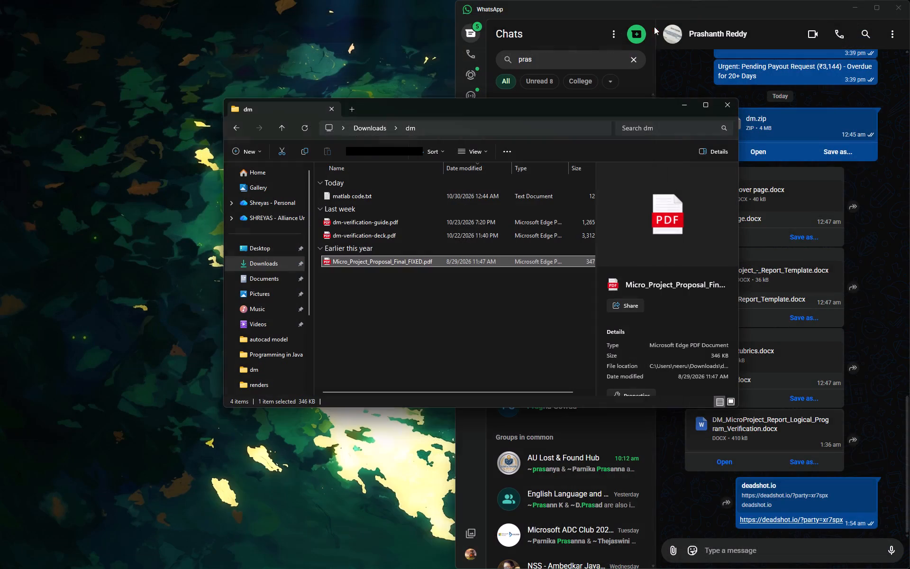
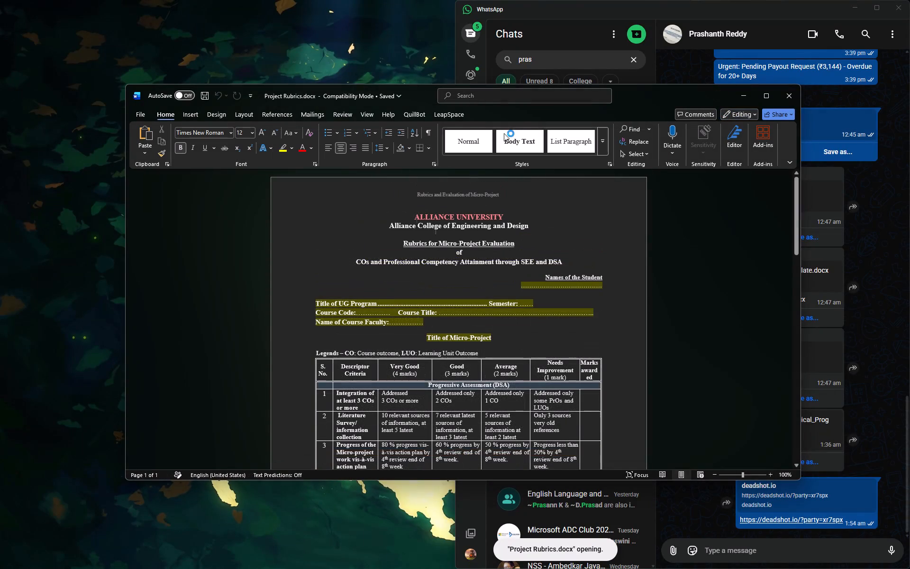
Replace the dotted placeholder under "Names of the Student" in the Project Rubrics document with the student's name.
{"action": "left_click", "coordinate": [768, 90]}
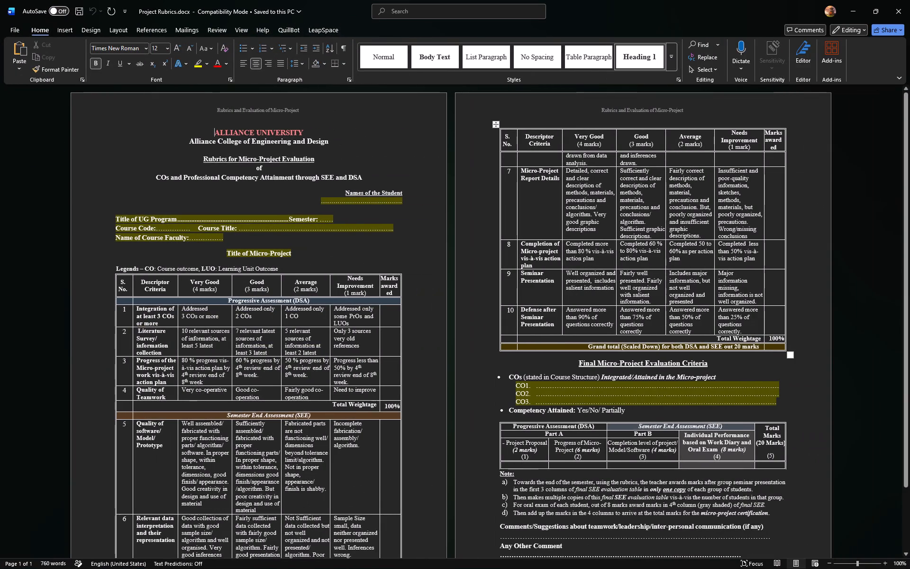
{"action": "left_click", "coordinate": [403, 202]}
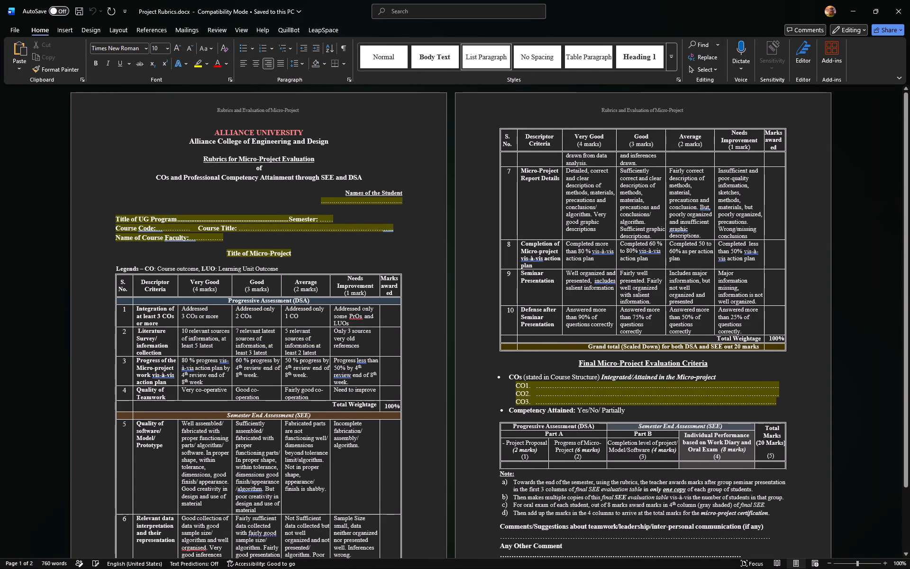
{"action": "key", "text": "ctrl+BackSpace"}
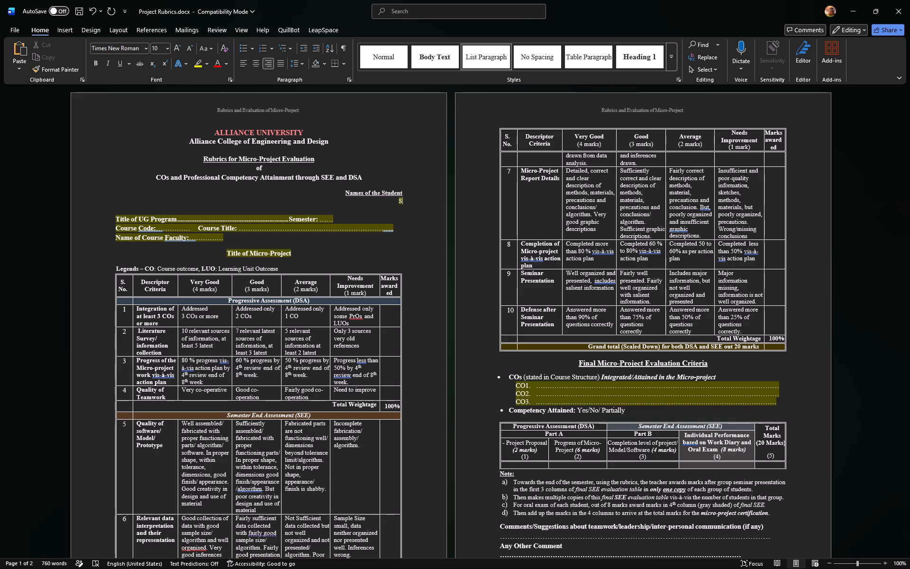
{"action": "key", "text": "BackSpace"}
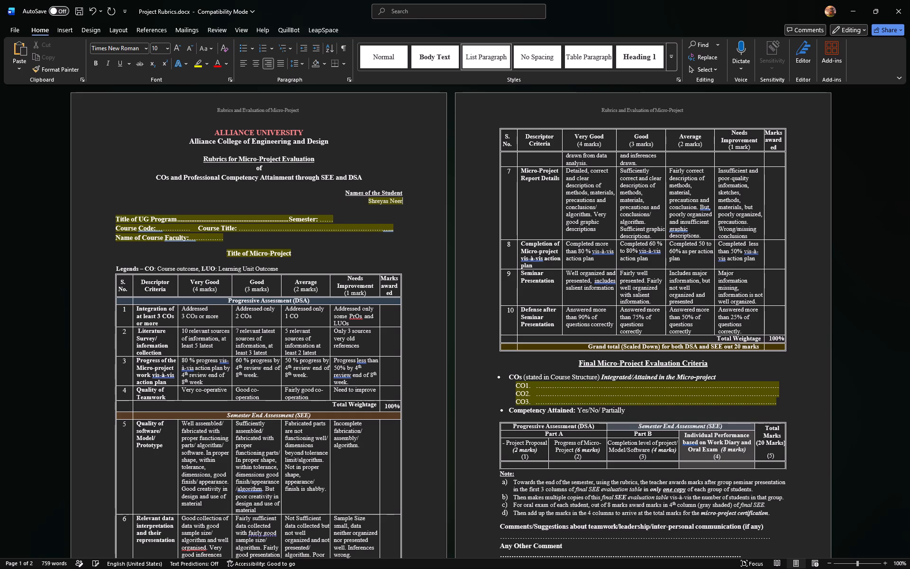
{"action": "key", "text": "BackSpace"}
{"action": "key", "text": "BackSpace"}
{"action": "type", "text": "vu"}
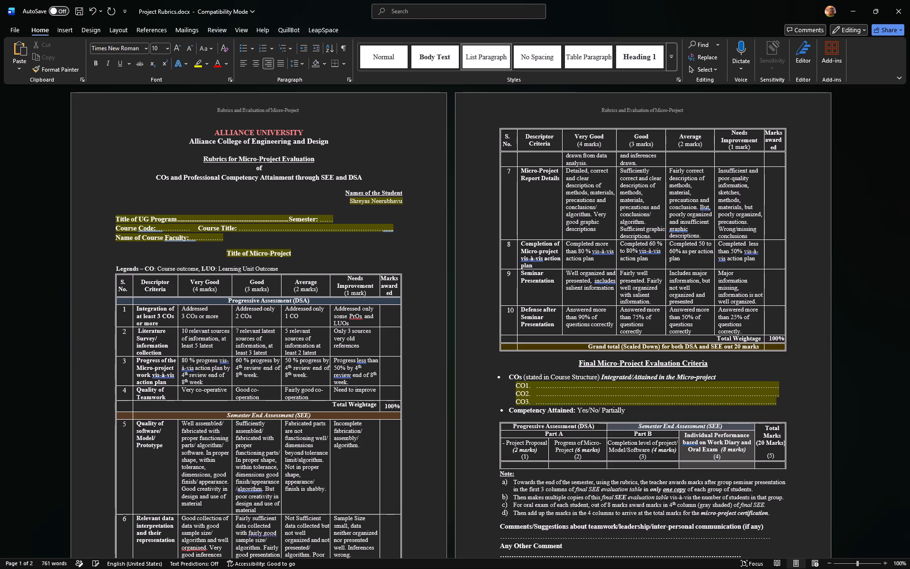
{"action": "key", "text": "BackSpace"}
{"action": "key", "text": "i"}
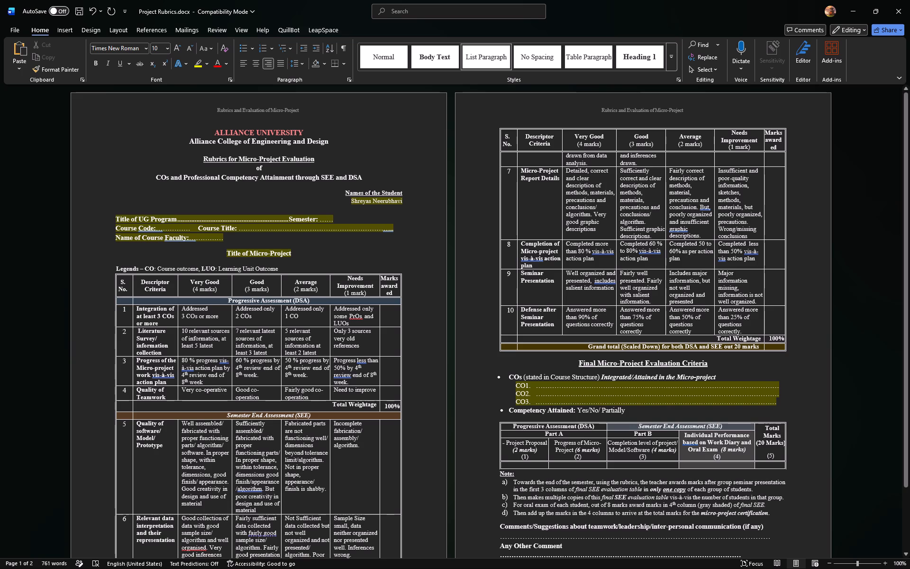
Remove the yellow highlight from the student's name.
{"action": "triple_click", "coordinate": [374, 202]}
{"action": "left_click", "coordinate": [415, 184]}
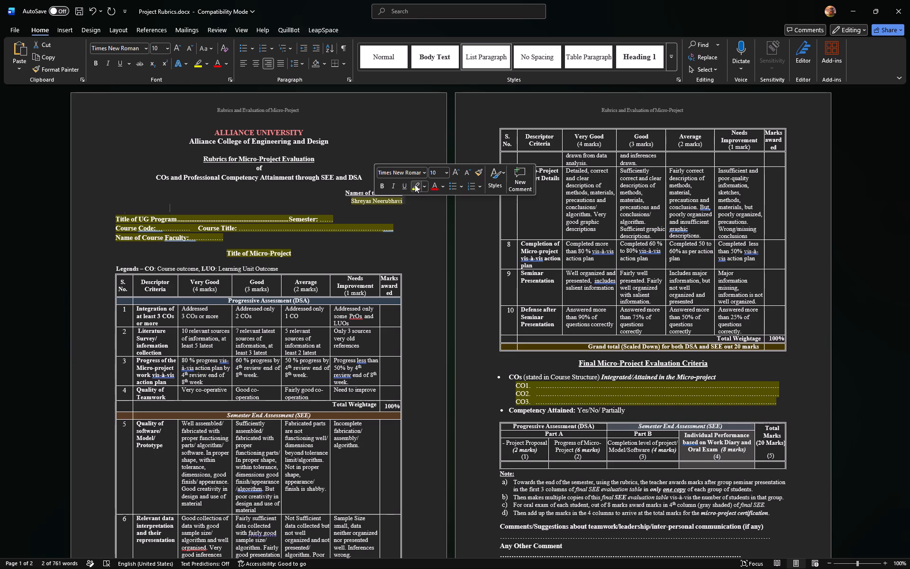
Replace the dotted placeholder after "Semester:" with 03.
{"action": "left_click", "coordinate": [297, 214]}
{"action": "left_click", "coordinate": [329, 217]}
{"action": "left_click", "coordinate": [333, 217]}
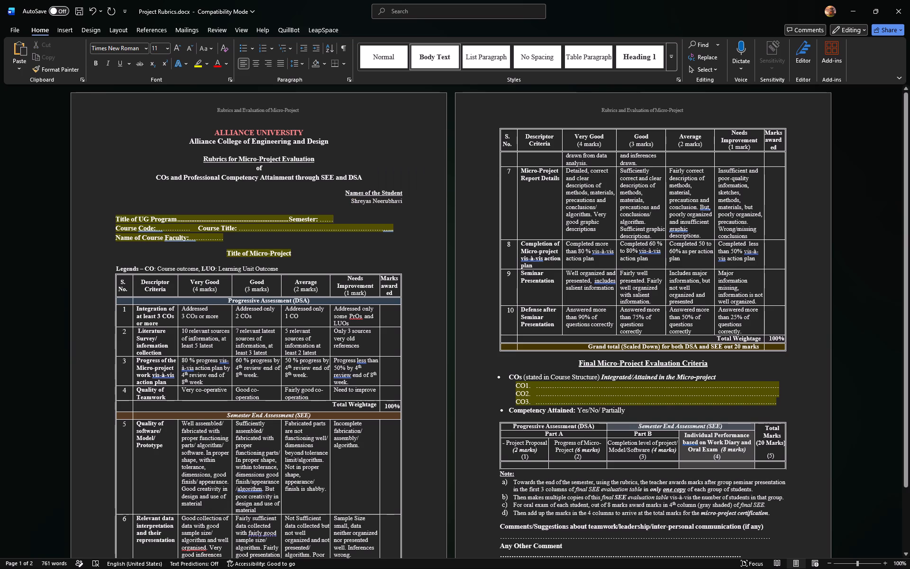
{"action": "key", "text": "ctrl+BackSpace"}
{"action": "key", "text": "3"}
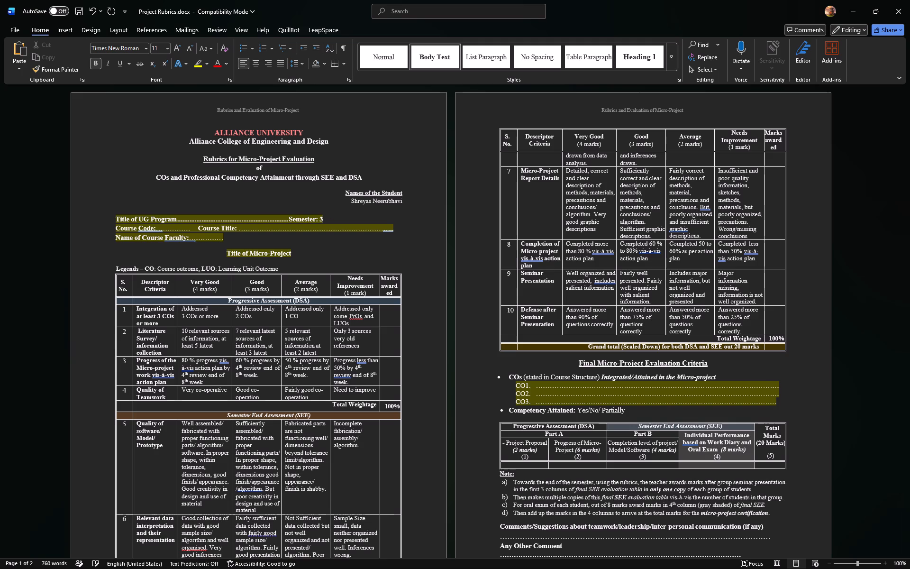
{"action": "key", "text": "BackSpace"}
{"action": "type", "text": "03"}
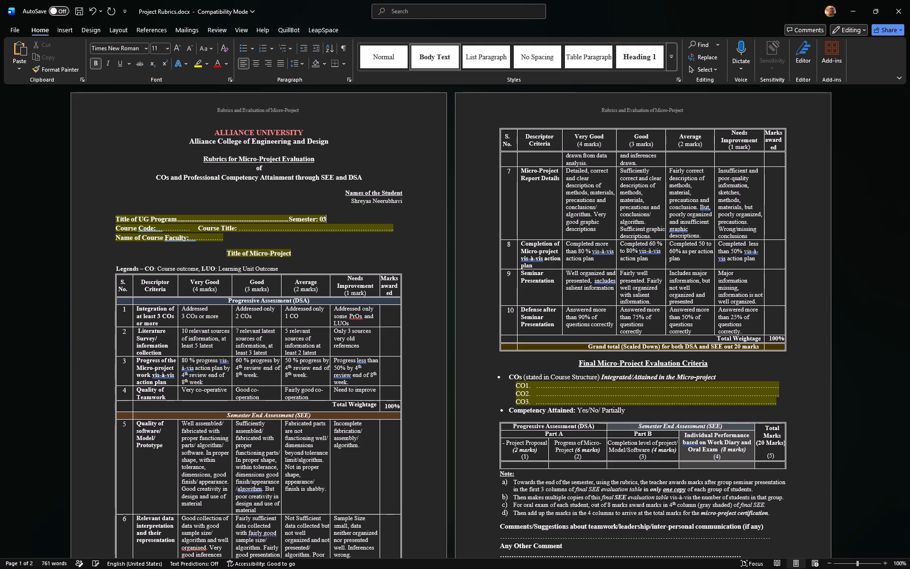
Replace the dotted placeholder after "Course Title:" with "Discrete Mathematics".
{"action": "left_click", "coordinate": [392, 229]}
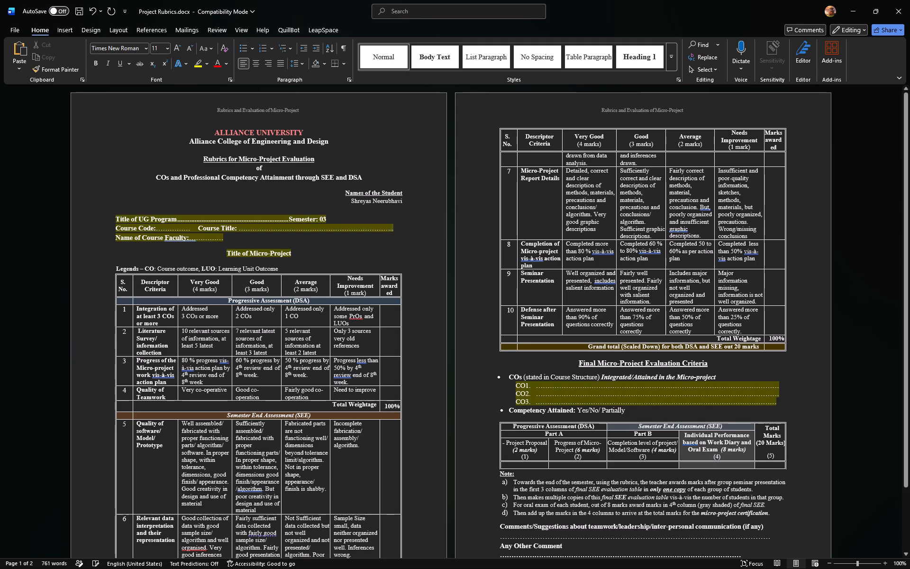
{"action": "key", "text": "Right"}
{"action": "key", "text": "ctrl+BackSpace"}
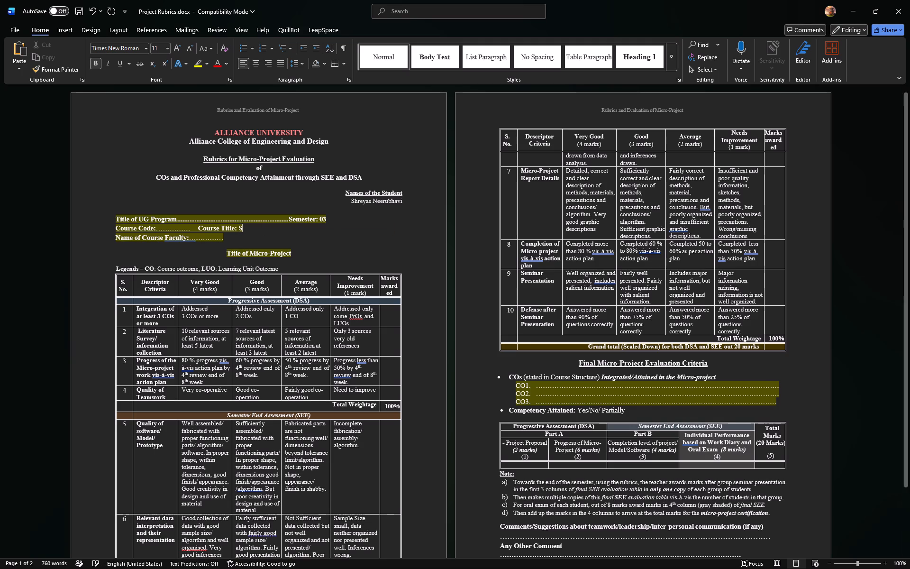
{"action": "key", "text": "BackSpace"}
{"action": "key", "text": "e"}
{"action": "key", "text": "BackSpace"}
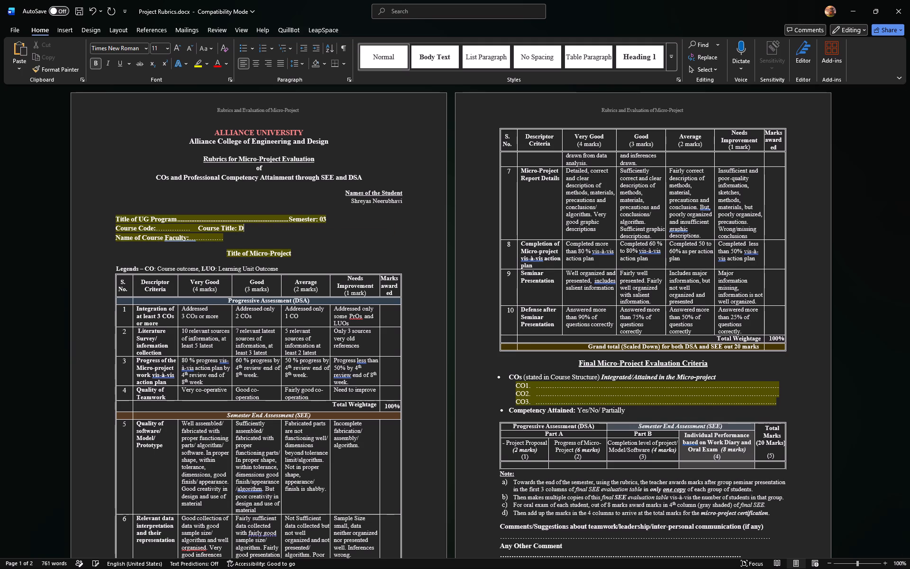
{"action": "type", "text": "iscrete"}
{"action": "key", "text": "space"}
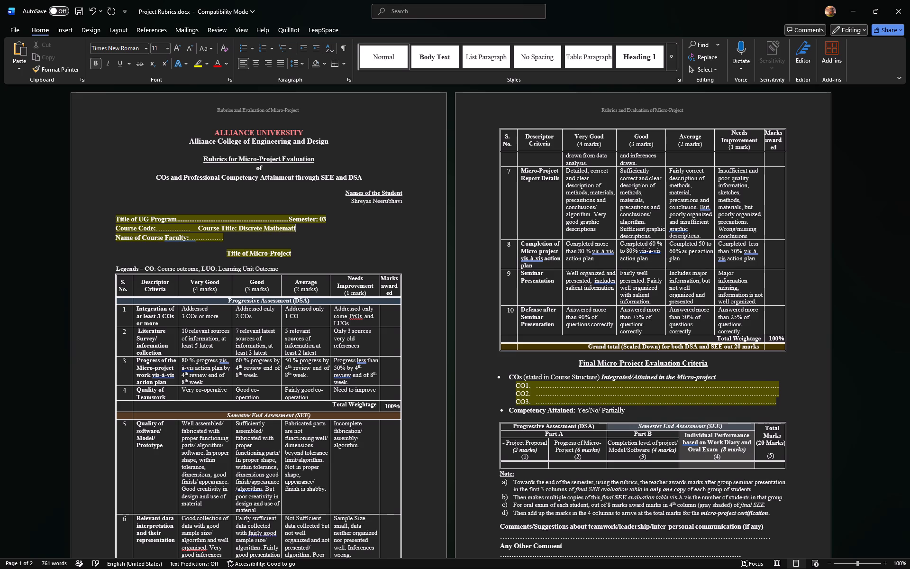
Clear the dotted placeholder after "Course Code", leaving a colon and a space there.
{"action": "left_click", "coordinate": [191, 228]}
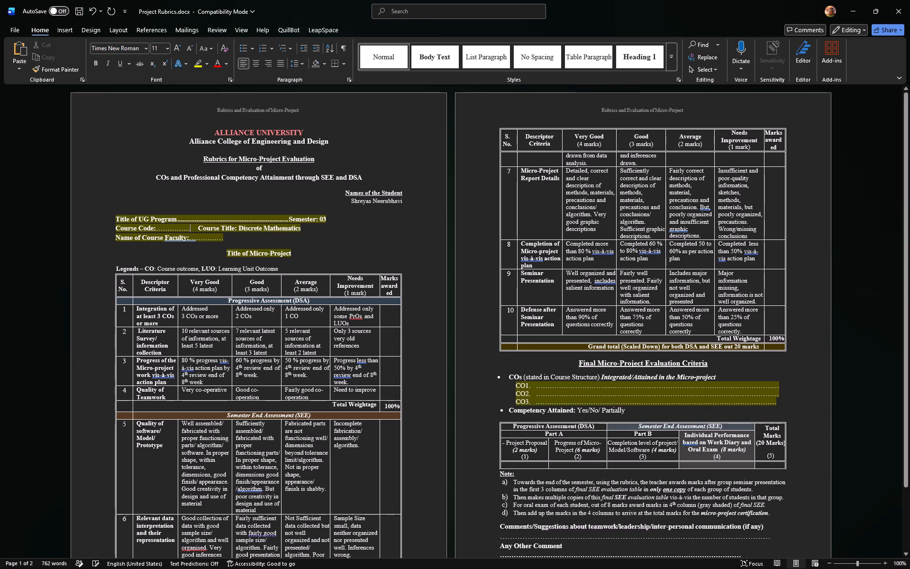
{"action": "key", "text": "ctrl+BackSpace"}
{"action": "key", "text": "space"}
{"action": "key", "text": "BackSpace"}
{"action": "type", "text": ":"}
{"action": "key", "text": "space"}
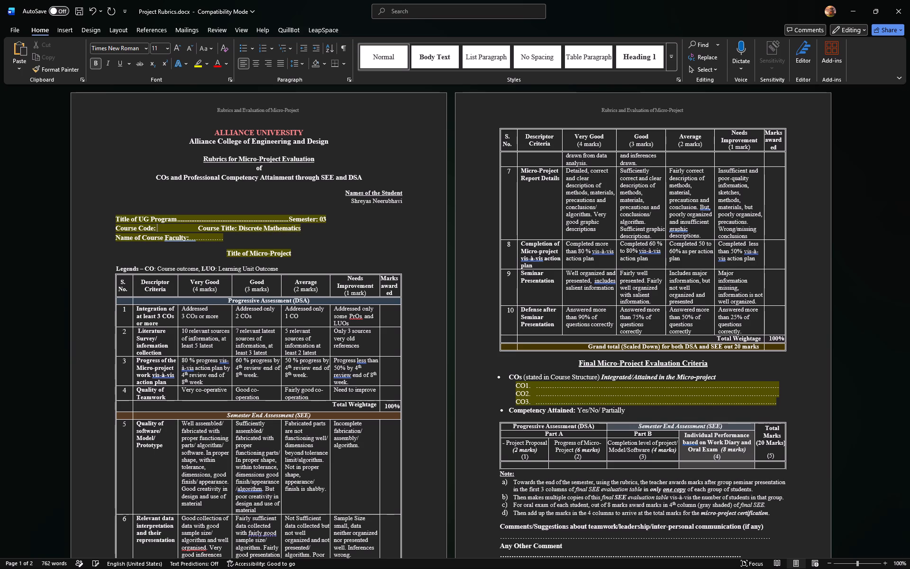
Replace the dotted placeholder after "Title of UG Program" with ": BTECH CSE".
{"action": "left_click", "coordinate": [288, 218]}
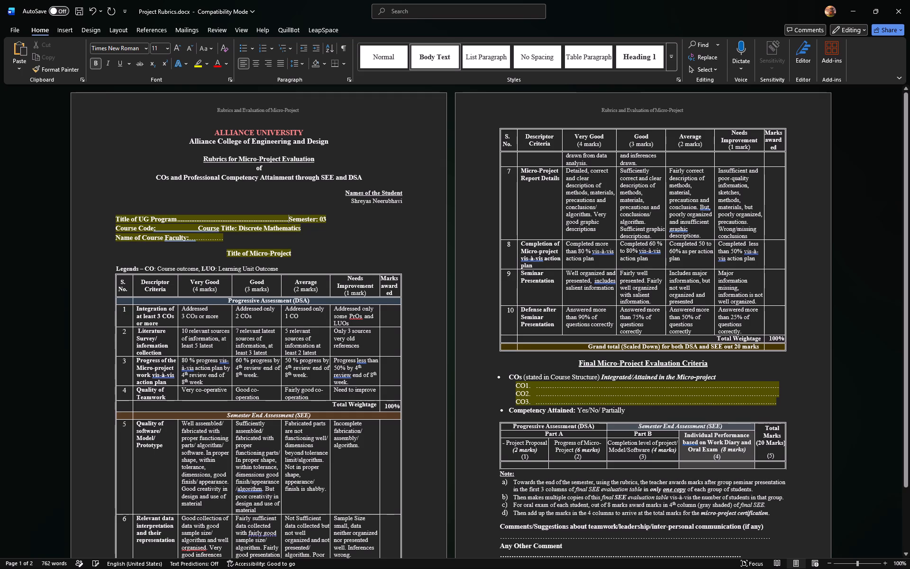
{"action": "key", "text": "ctrl+BackSpace"}
{"action": "key", "text": "space"}
{"action": "key", "text": "BackSpace"}
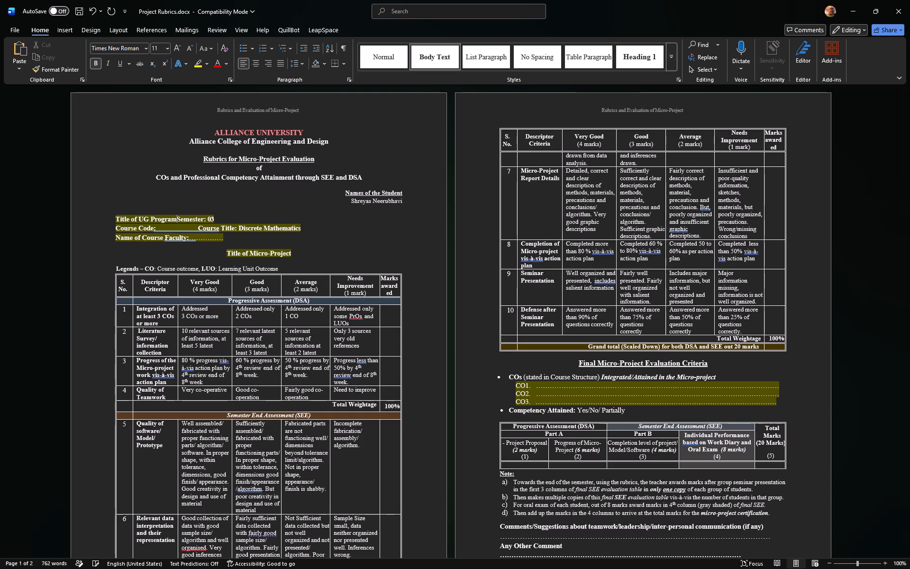
{"action": "type", "text": ":"}
{"action": "key", "text": "space"}
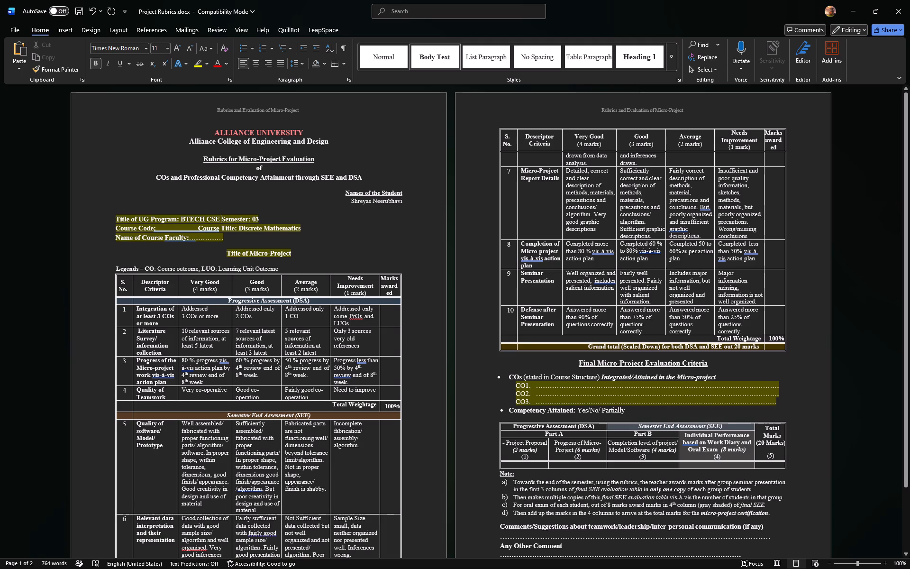
Widen the gap between "BTECH CSE" and "Semester: 03" with extra spaces.
{"action": "key", "text": "Tab"}
{"action": "key", "text": "ctrl+BackSpace"}
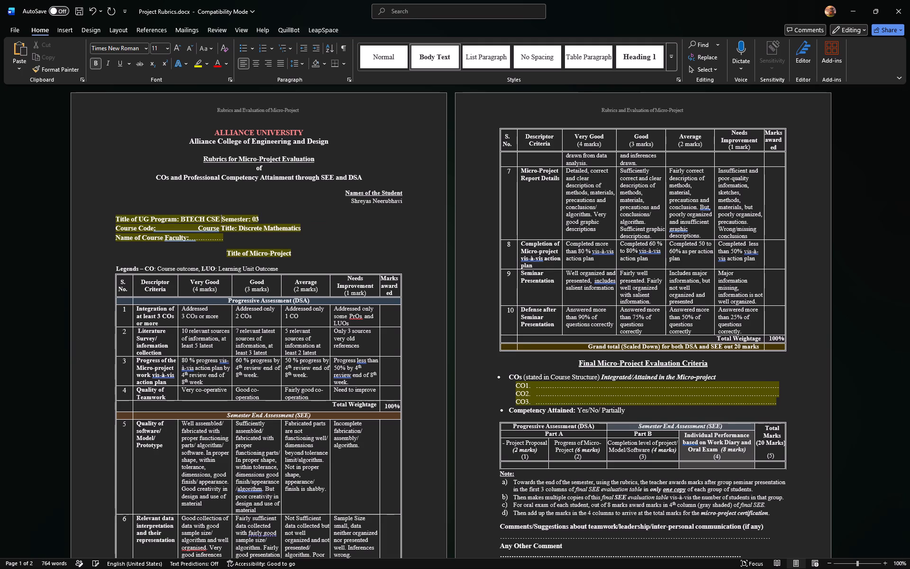
{"action": "key", "text": "space"}
{"action": "key", "text": "space"}
{"action": "key", "text": "space"}
{"action": "key", "text": "space"}
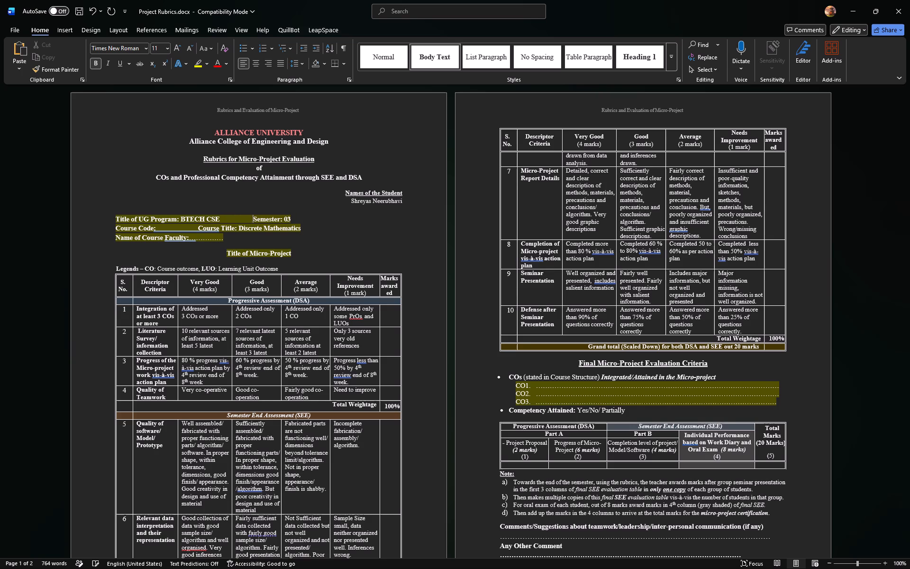
{"action": "key", "text": "space"}
{"action": "key", "text": "space"}
{"action": "key", "text": "space"}
Fill in the course faculty's name and replace the "Title of Micro-Project" placeholder with the logical program verification framework title.
{"action": "key", "text": "space"}
{"action": "key", "text": "space"}
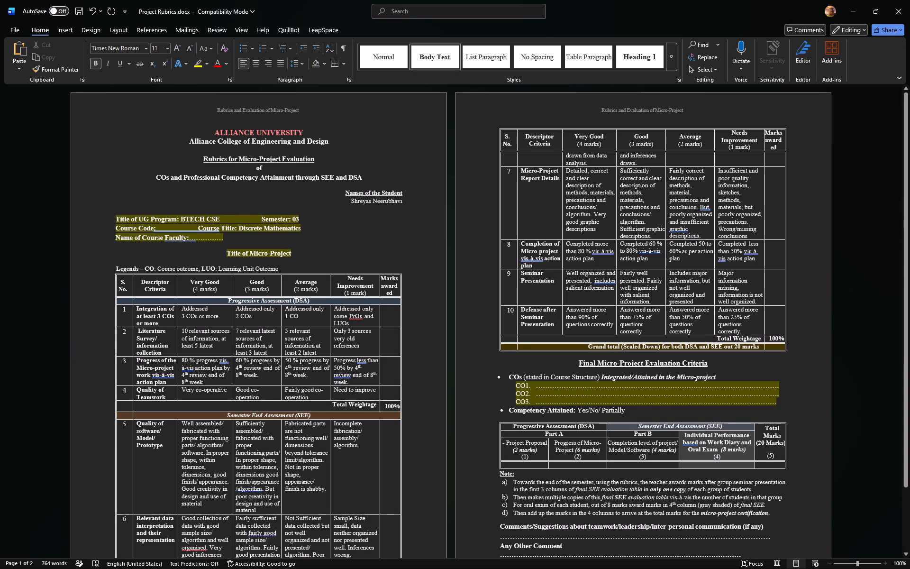
Replace the dotted placeholder after "Name of Course Faculty" with a colon, a space and the faculty member's full name, prefixed with "Dr.".
{"action": "left_click", "coordinate": [219, 239]}
{"action": "left_click", "coordinate": [233, 237]}
{"action": "key", "text": "ctrl+BackSpace"}
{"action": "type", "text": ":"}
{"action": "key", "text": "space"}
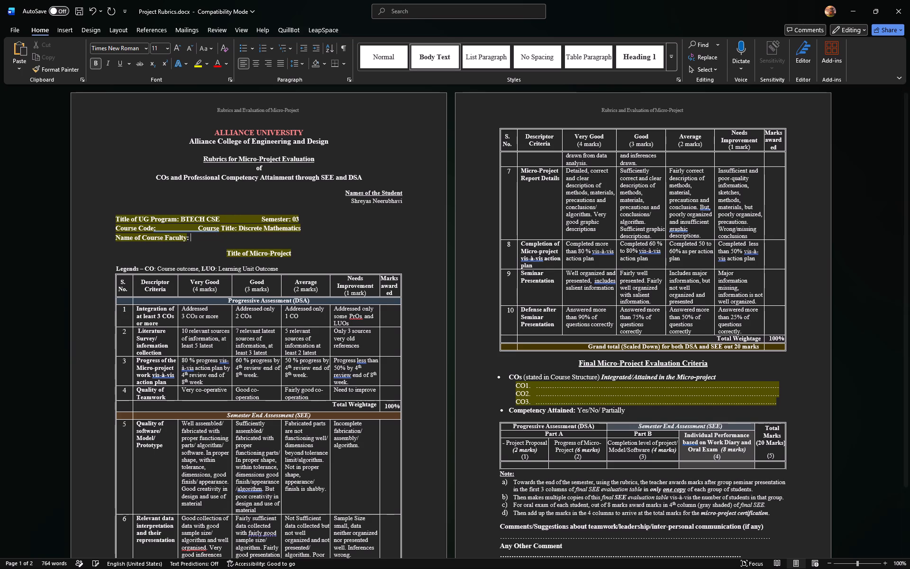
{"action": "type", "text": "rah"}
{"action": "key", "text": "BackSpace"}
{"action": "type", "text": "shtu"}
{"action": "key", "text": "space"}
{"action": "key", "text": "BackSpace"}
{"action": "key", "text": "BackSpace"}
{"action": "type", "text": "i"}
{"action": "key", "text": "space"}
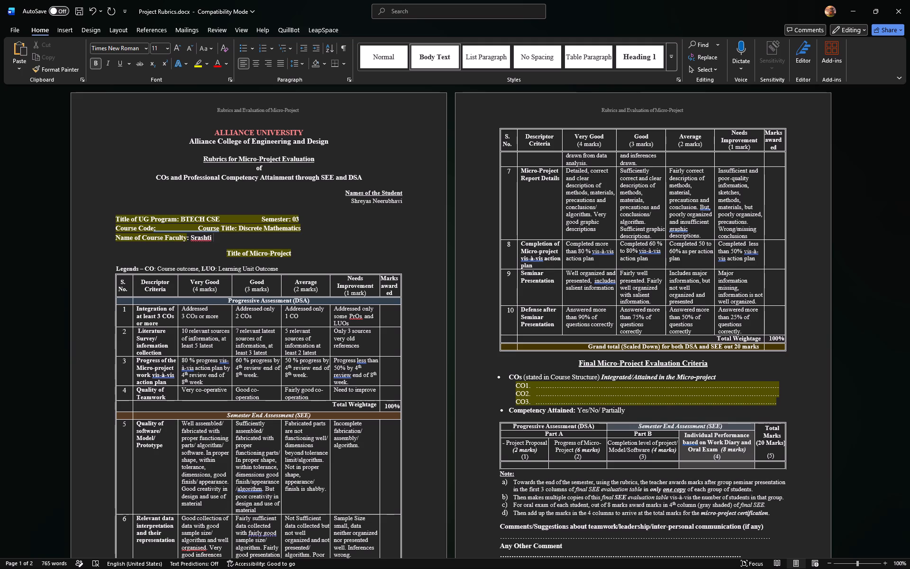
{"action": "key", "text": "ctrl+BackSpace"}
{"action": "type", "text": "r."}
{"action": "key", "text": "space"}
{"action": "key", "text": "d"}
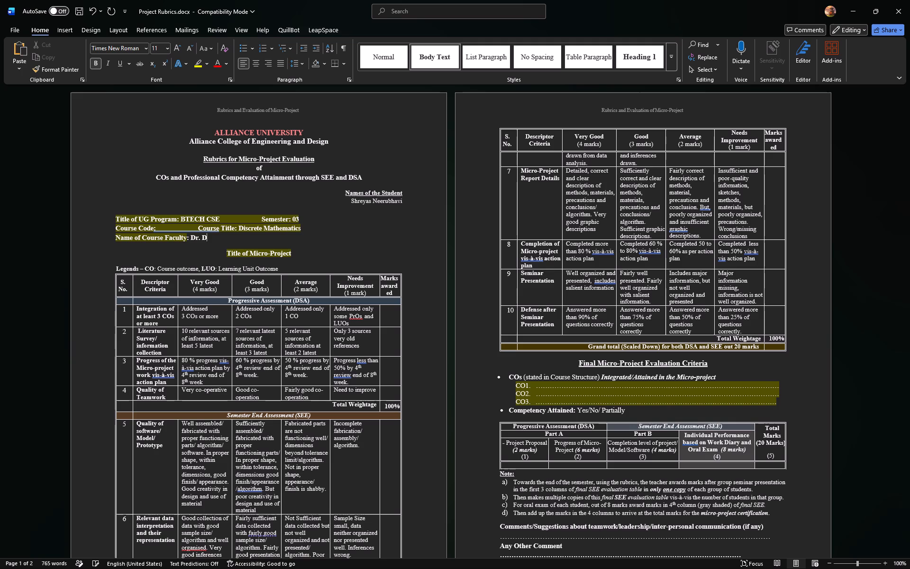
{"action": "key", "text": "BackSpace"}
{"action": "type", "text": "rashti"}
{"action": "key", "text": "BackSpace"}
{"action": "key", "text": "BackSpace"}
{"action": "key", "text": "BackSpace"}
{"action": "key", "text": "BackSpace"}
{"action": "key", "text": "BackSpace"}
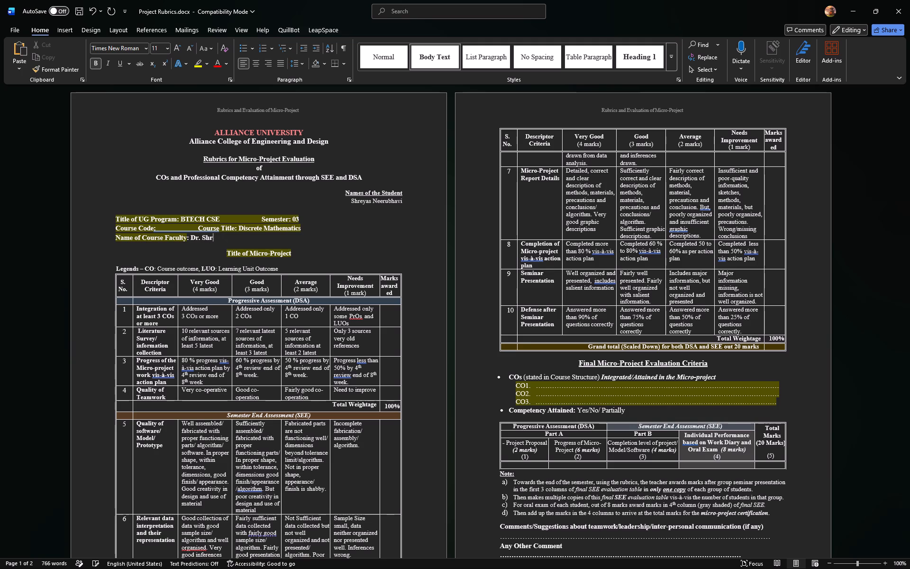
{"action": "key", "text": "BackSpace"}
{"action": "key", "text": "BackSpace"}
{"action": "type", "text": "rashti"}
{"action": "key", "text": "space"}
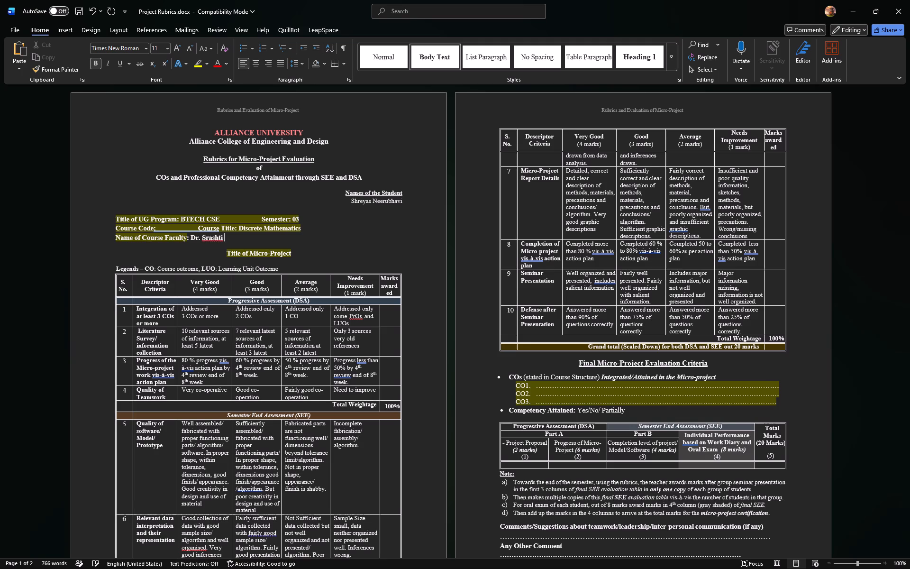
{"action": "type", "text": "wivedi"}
Replace the "Title of Micro-Project" placeholder with the copied title beginning "Develop a logical program verification framework using proof techniques and recurrence relations".
{"action": "left_click", "coordinate": [289, 251]}
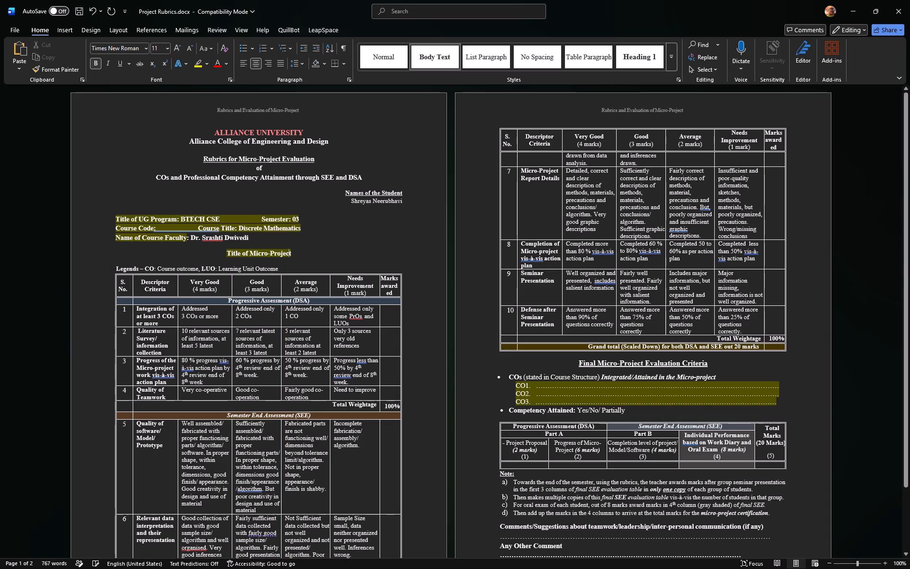
{"action": "left_click", "coordinate": [292, 251]}
{"action": "key", "text": "ctrl+F12"}
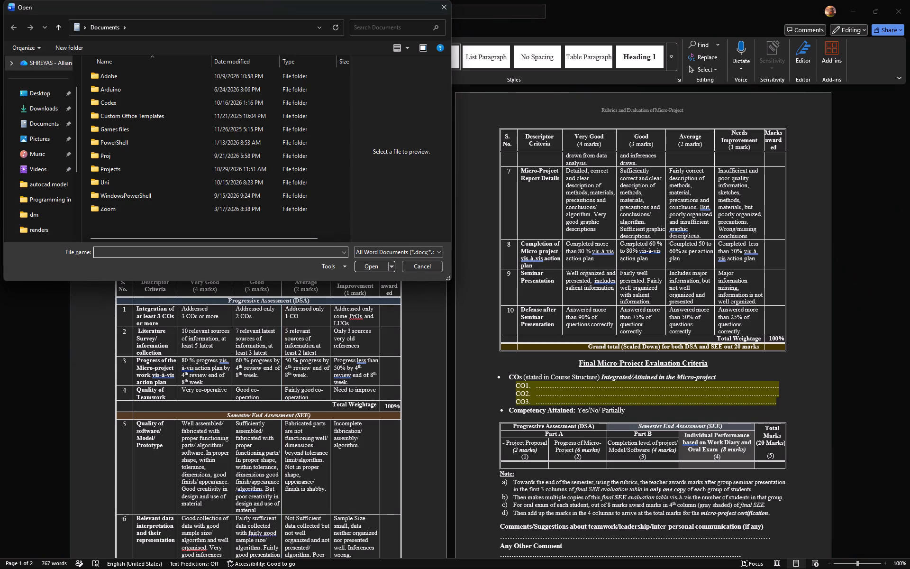
{"action": "left_click", "coordinate": [449, 10]}
{"action": "left_click", "coordinate": [314, 256]}
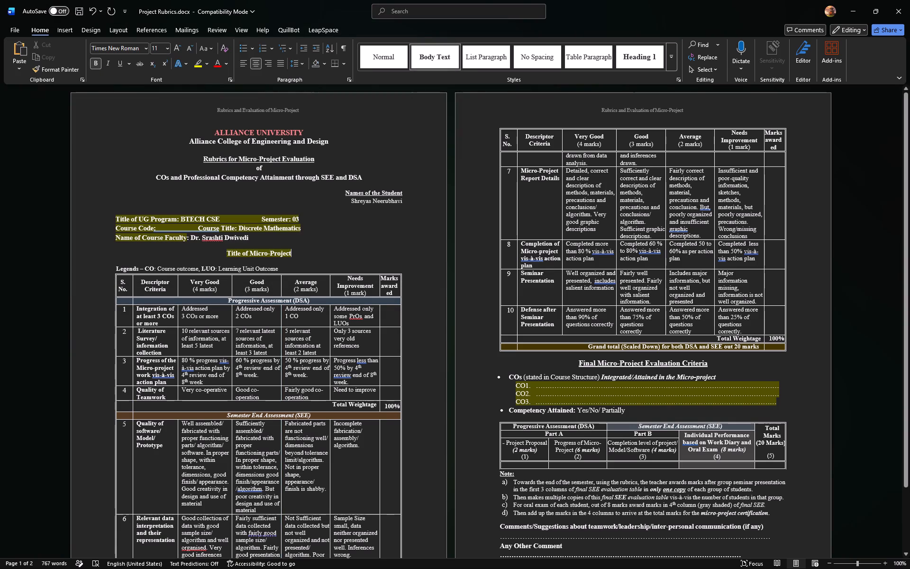
{"action": "key", "text": "ctrl+BackSpace"}
{"action": "key", "text": "super+v"}
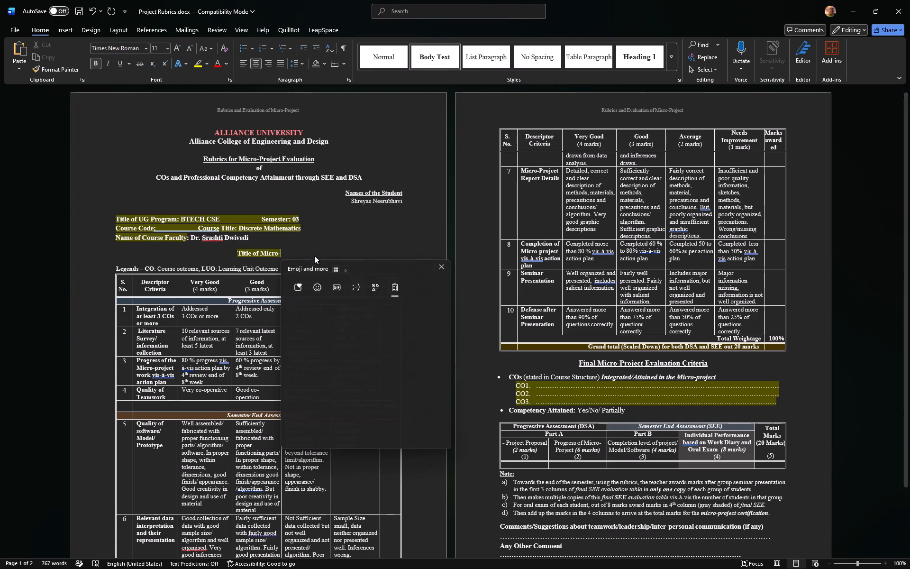
{"action": "left_click", "coordinate": [323, 244]}
{"action": "left_click", "coordinate": [320, 251]}
{"action": "key", "text": "ctrl+BackSpace"}
{"action": "key", "text": "ctrl+BackSpace"}
{"action": "key", "text": "ctrl+BackSpace"}
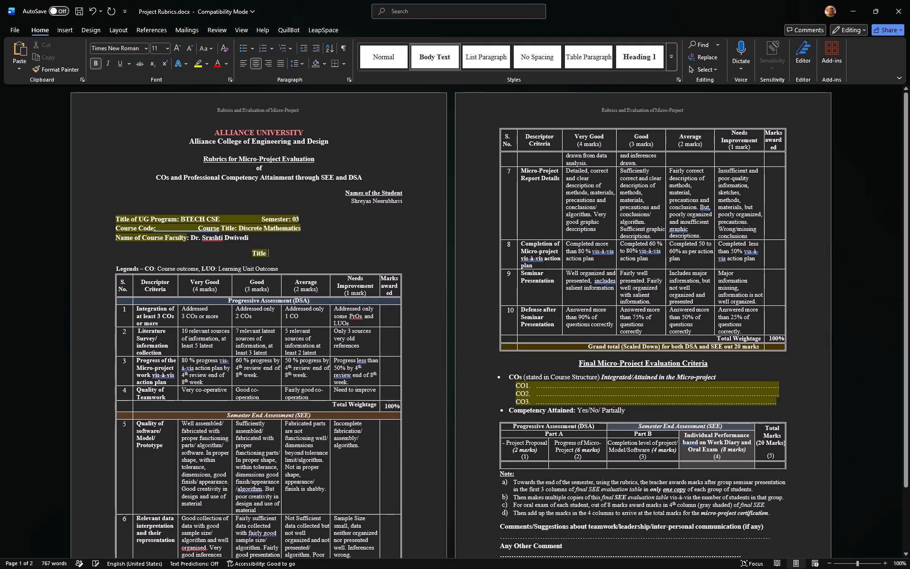
{"action": "key", "text": "ctrl+BackSpace"}
{"action": "key", "text": "super+v"}
{"action": "left_click", "coordinate": [322, 356]}
{"action": "key", "text": "ctrl+v"}
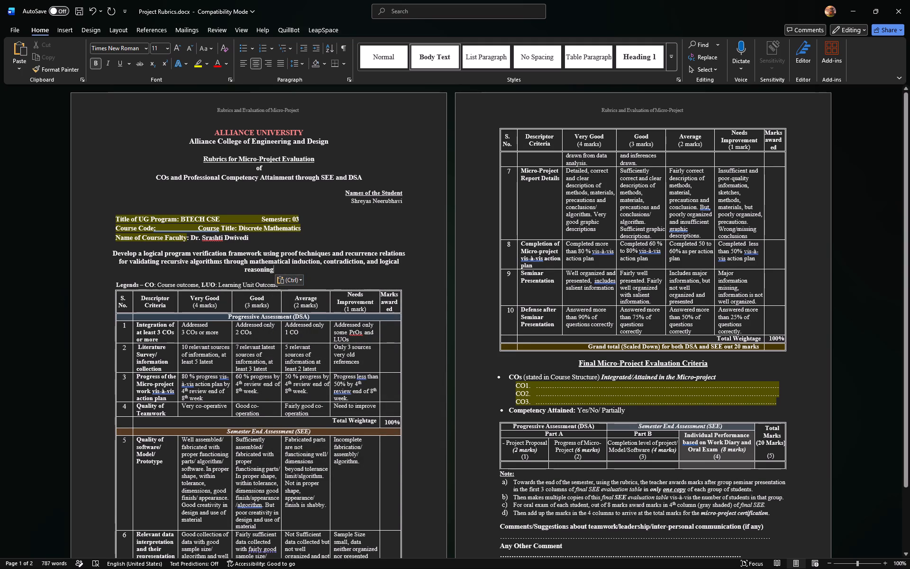
Remove the yellow highlight from the UG program, course code and course faculty lines.
{"action": "left_click_drag", "start_coordinate": [251, 238], "coordinate": [121, 215]}
{"action": "left_click", "coordinate": [162, 202]}
{"action": "left_click", "coordinate": [162, 200]}
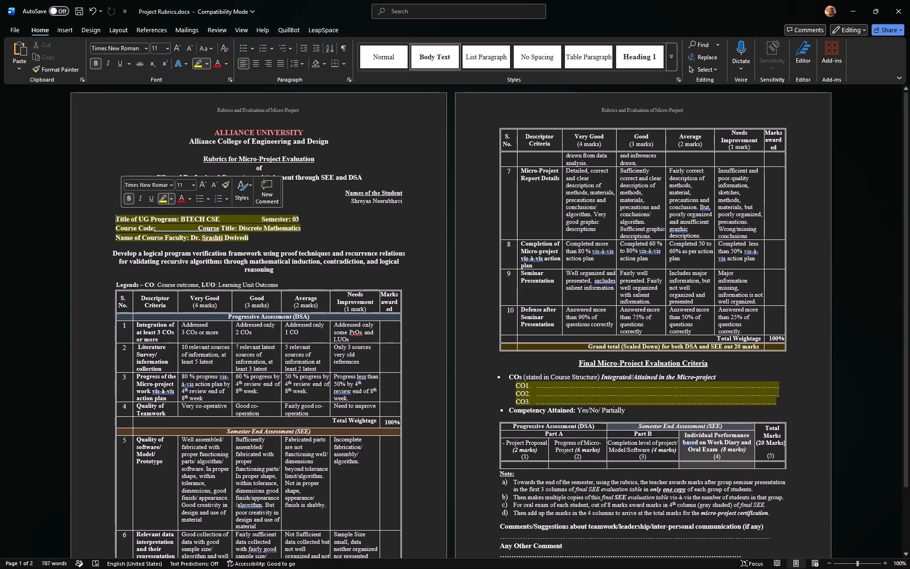
{"action": "left_click", "coordinate": [161, 198]}
{"action": "left_click_drag", "start_coordinate": [252, 239], "coordinate": [123, 217]}
{"action": "left_click", "coordinate": [161, 202]}
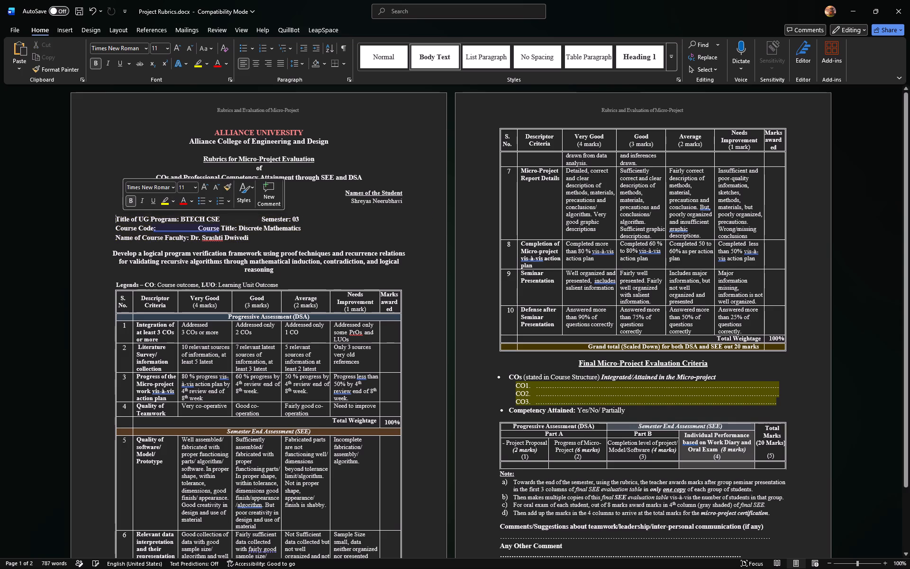
Open the DISCRETE_MATHEMATICS_OBCFC PDF from the Descrete Mathematics folder under Sem 3 in the Alliance University OneDrive.
{"action": "left_click", "coordinate": [185, 225]}
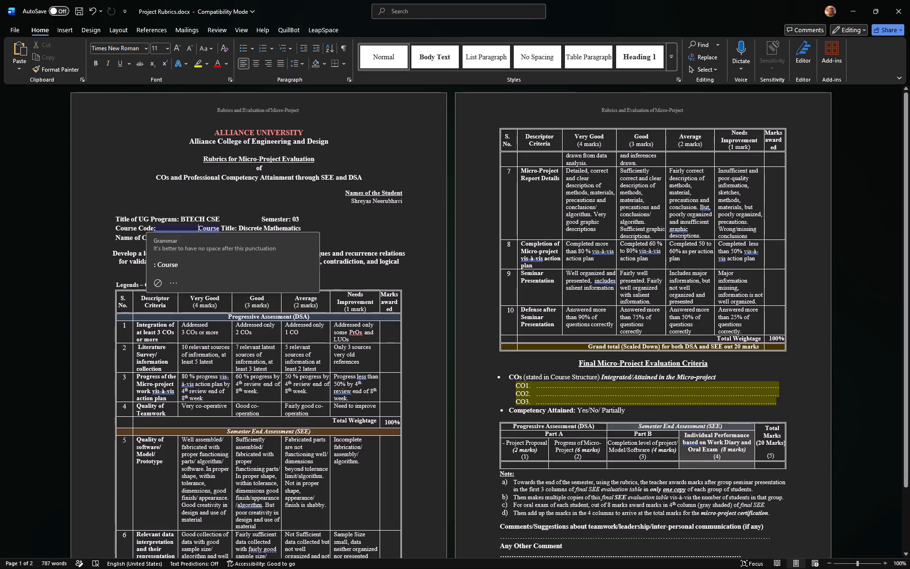
{"action": "left_click", "coordinate": [196, 227]}
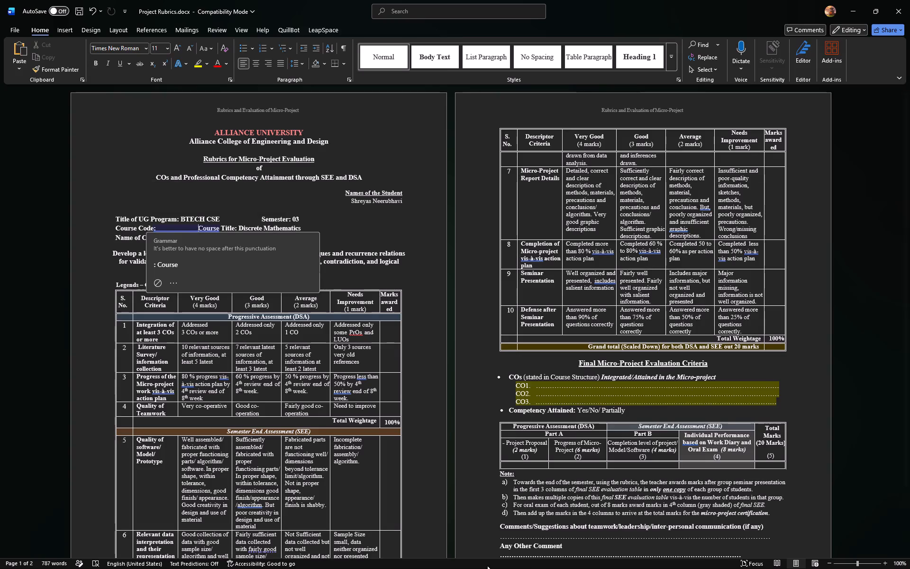
{"action": "left_click", "coordinate": [487, 568]}
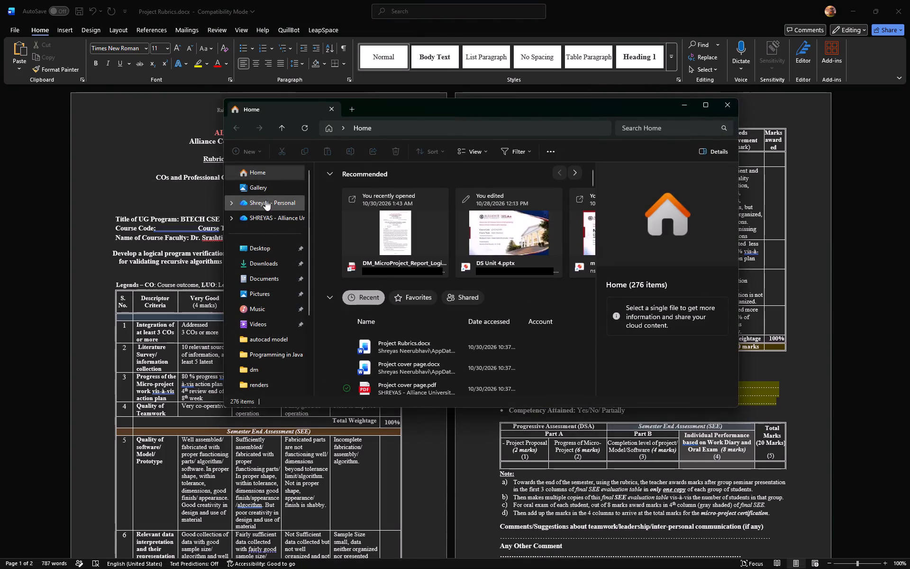
{"action": "left_click", "coordinate": [265, 200]}
{"action": "left_click", "coordinate": [272, 213]}
{"action": "double_click", "coordinate": [349, 275]}
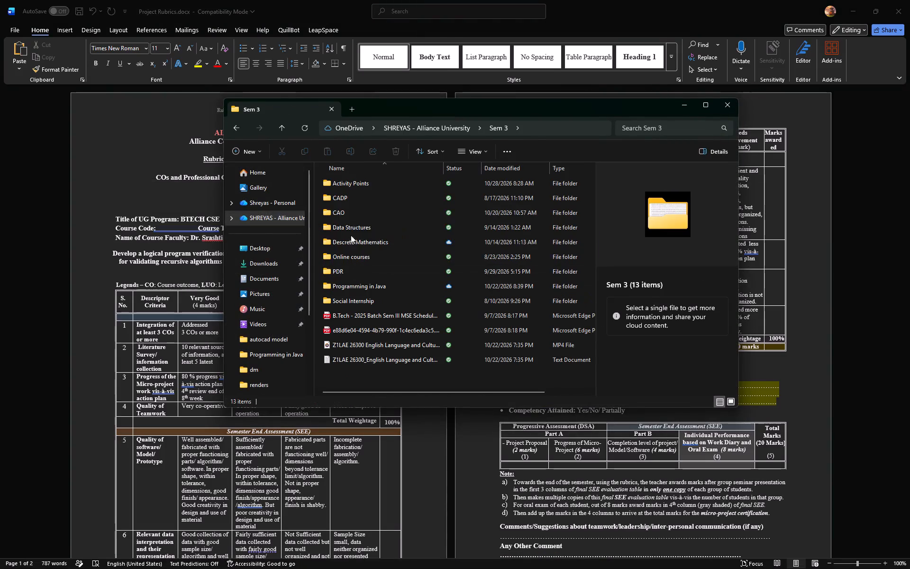
{"action": "double_click", "coordinate": [354, 240]}
{"action": "left_click", "coordinate": [354, 213]}
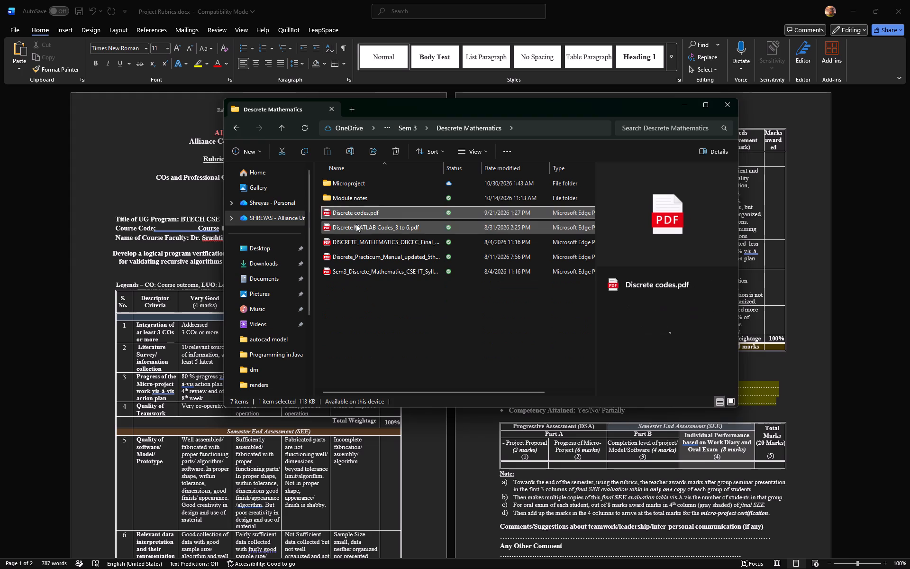
{"action": "left_click", "coordinate": [356, 224]}
{"action": "left_click", "coordinate": [357, 236]}
{"action": "left_click", "coordinate": [357, 251]}
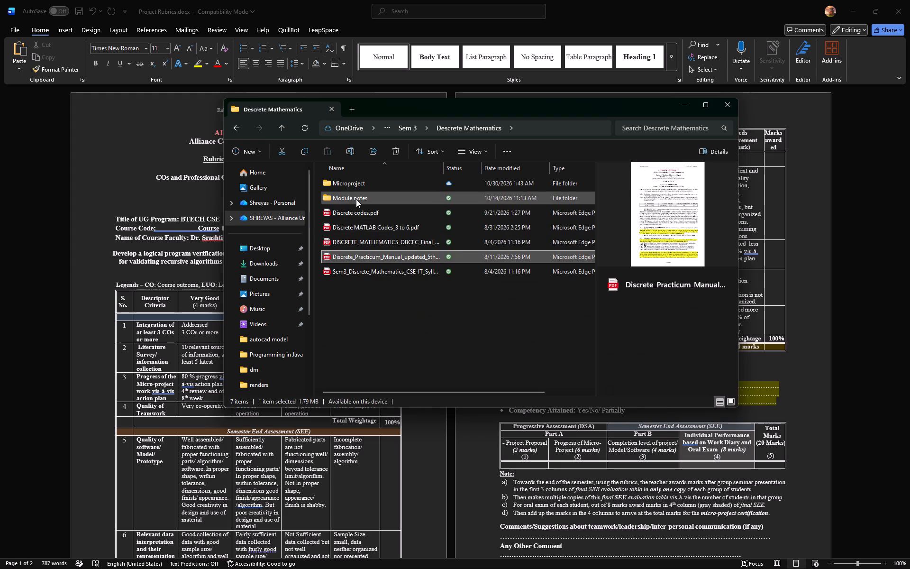
{"action": "left_click", "coordinate": [356, 199]}
{"action": "double_click", "coordinate": [354, 247]}
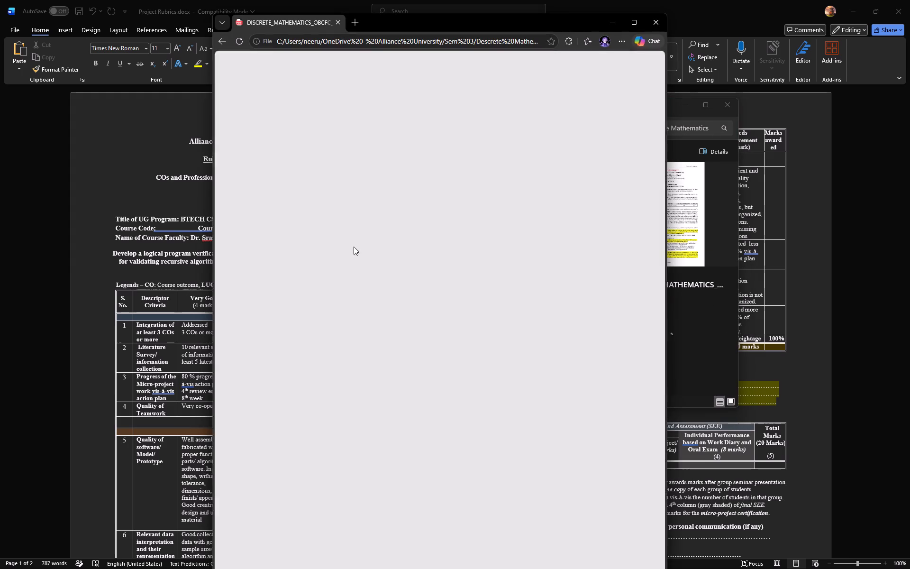
Copy the course code Z5AMT25207 from the first page of the course structure PDF and close the PDF.
{"action": "scroll", "coordinate": [434, 197], "scroll_direction": "up", "scroll_amount": 8}
{"action": "middle_click", "coordinate": [432, 197]}
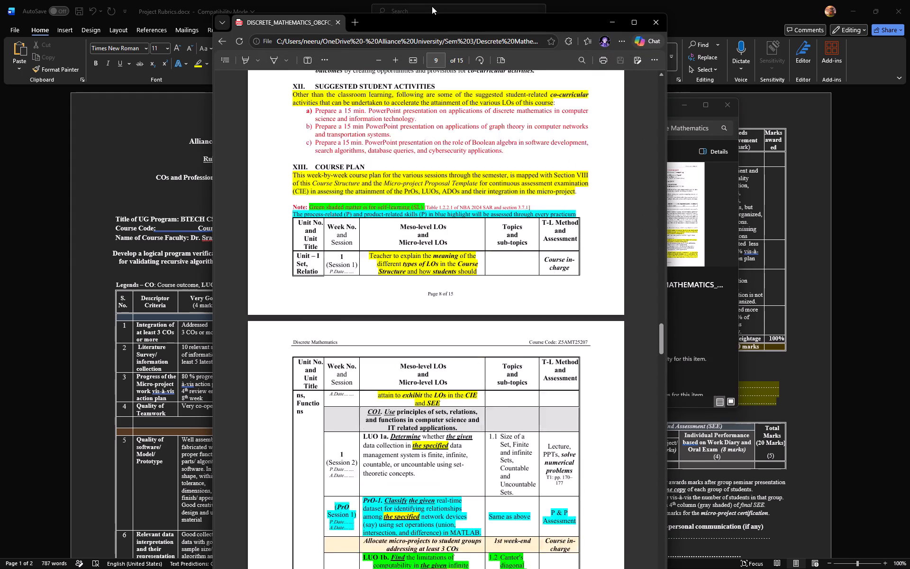
{"action": "left_click", "coordinate": [431, 143]}
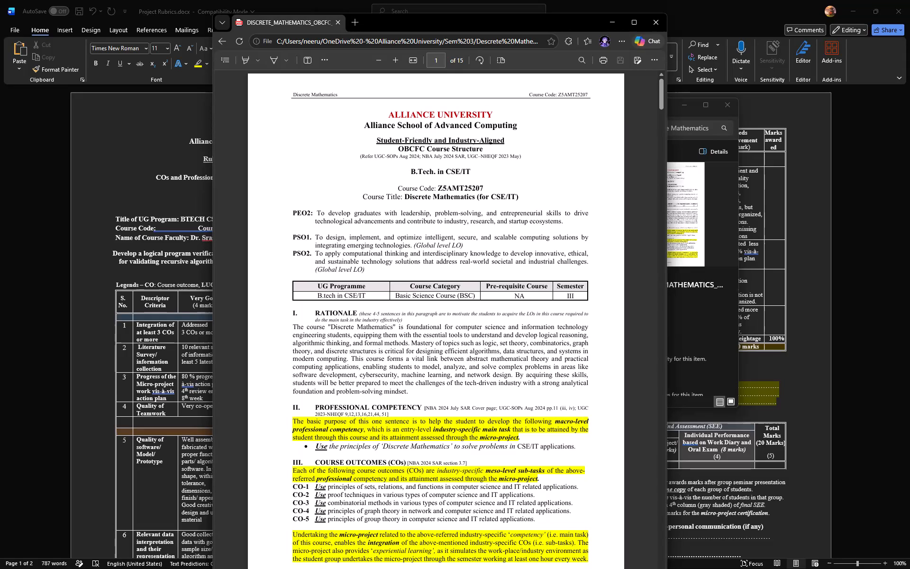
{"action": "left_click_drag", "start_coordinate": [436, 188], "coordinate": [467, 185]}
{"action": "left_click", "coordinate": [467, 184]}
{"action": "double_click", "coordinate": [461, 184]}
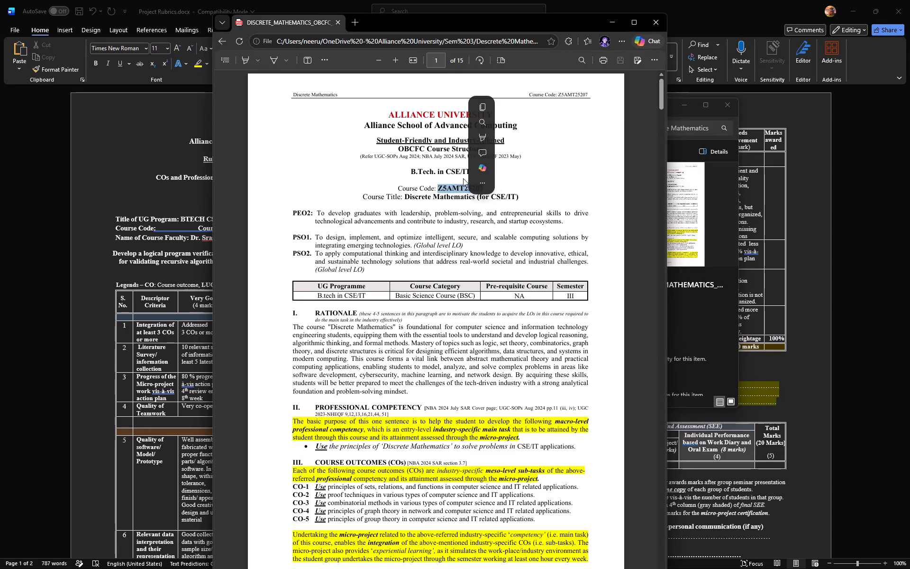
{"action": "left_click", "coordinate": [475, 104]}
{"action": "left_click", "coordinate": [656, 21]}
Paste the course code Z5AMT25207 after "Course Code:" in the rubrics document.
{"action": "left_click", "coordinate": [192, 227]}
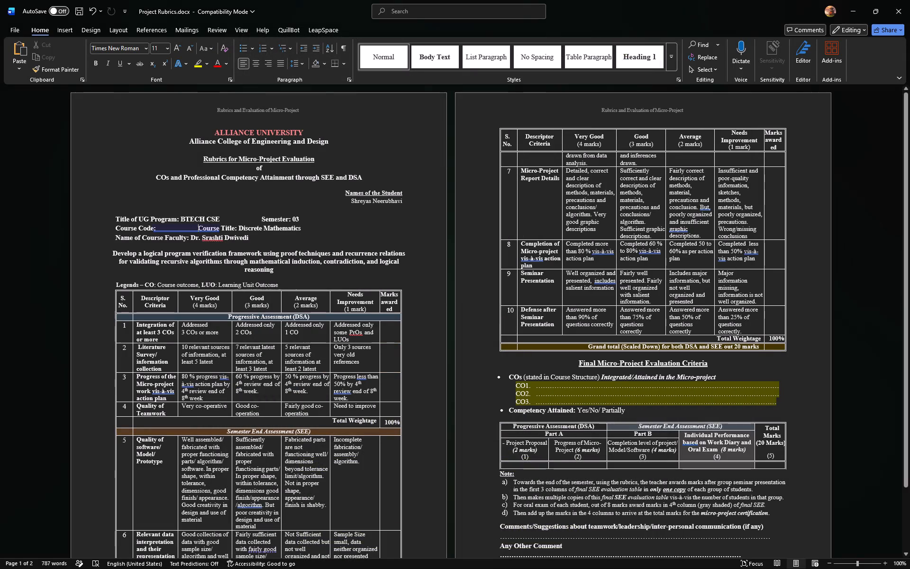
{"action": "left_click", "coordinate": [163, 228]}
{"action": "key", "text": "ctrl+v"}
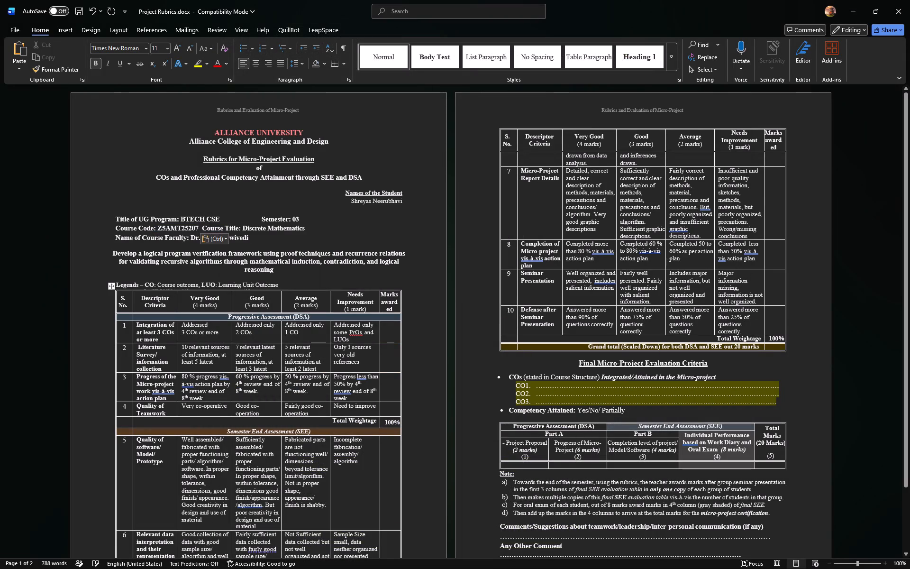
Adjust the spacing between the course code and "Course Title:".
{"action": "left_click", "coordinate": [261, 221]}
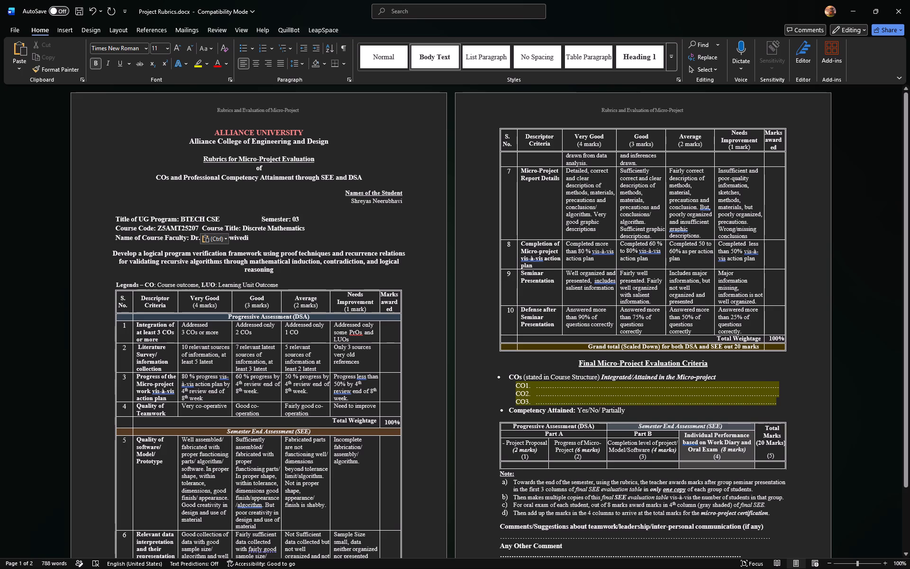
{"action": "left_click", "coordinate": [206, 229]}
{"action": "left_click", "coordinate": [202, 229]}
Widen the gap after the course code so that "Course Title:" lines up beneath "Semester: 03" in the rubrics document.
{"action": "key", "text": "Tab"}
{"action": "key", "text": "Tab"}
{"action": "key", "text": "Tab"}
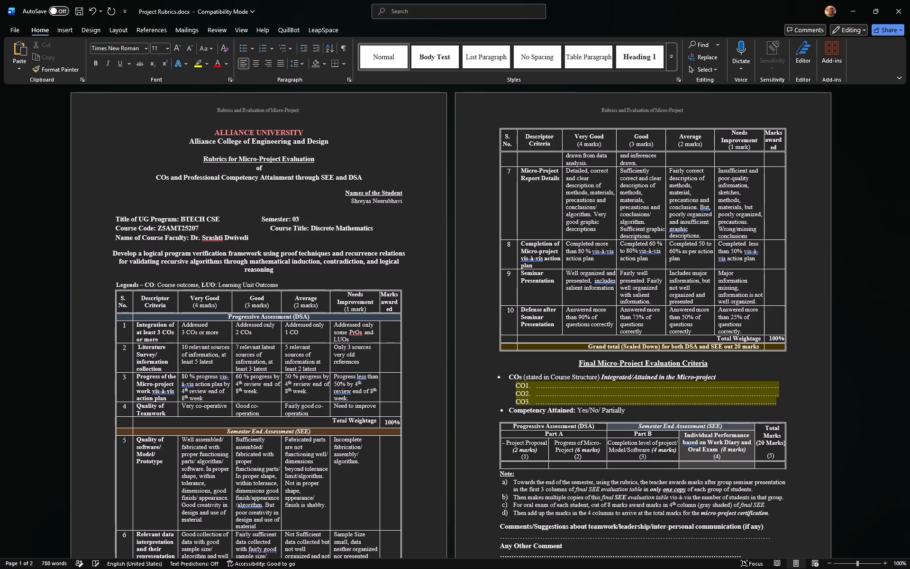
{"action": "key", "text": "BackSpace"}
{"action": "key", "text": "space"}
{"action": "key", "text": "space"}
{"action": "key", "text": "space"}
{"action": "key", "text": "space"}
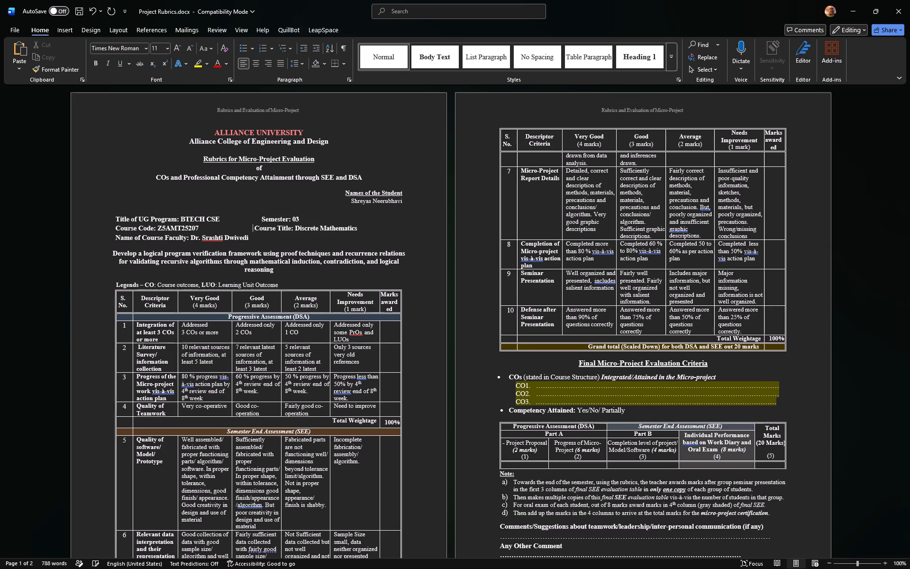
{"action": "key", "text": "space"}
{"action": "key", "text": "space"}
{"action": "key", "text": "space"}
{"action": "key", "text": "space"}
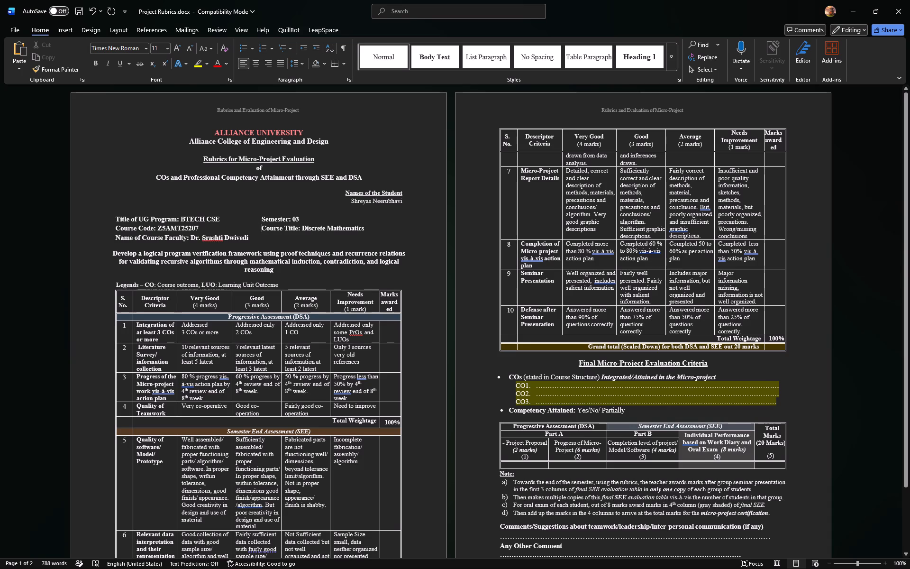
Save the Project Rubrics document.
{"action": "key", "text": "ctrl+s"}
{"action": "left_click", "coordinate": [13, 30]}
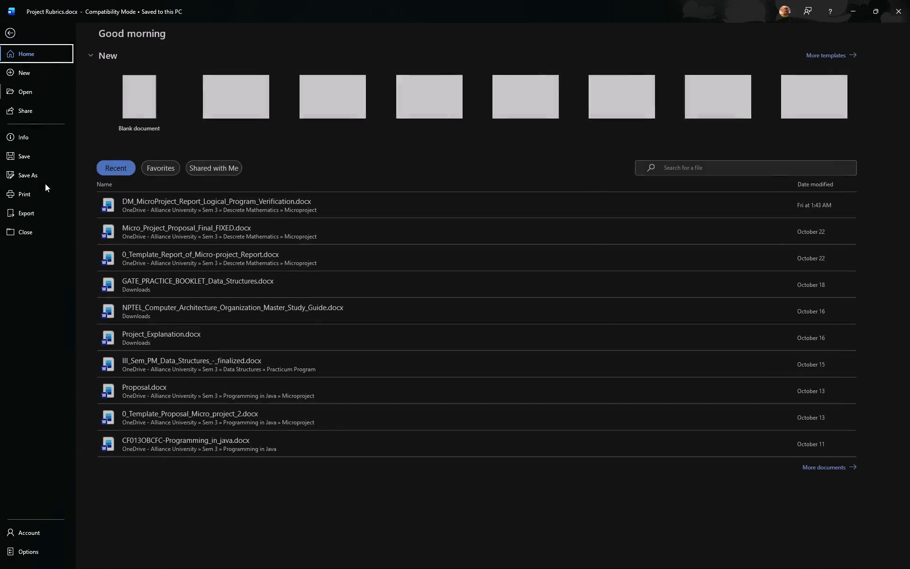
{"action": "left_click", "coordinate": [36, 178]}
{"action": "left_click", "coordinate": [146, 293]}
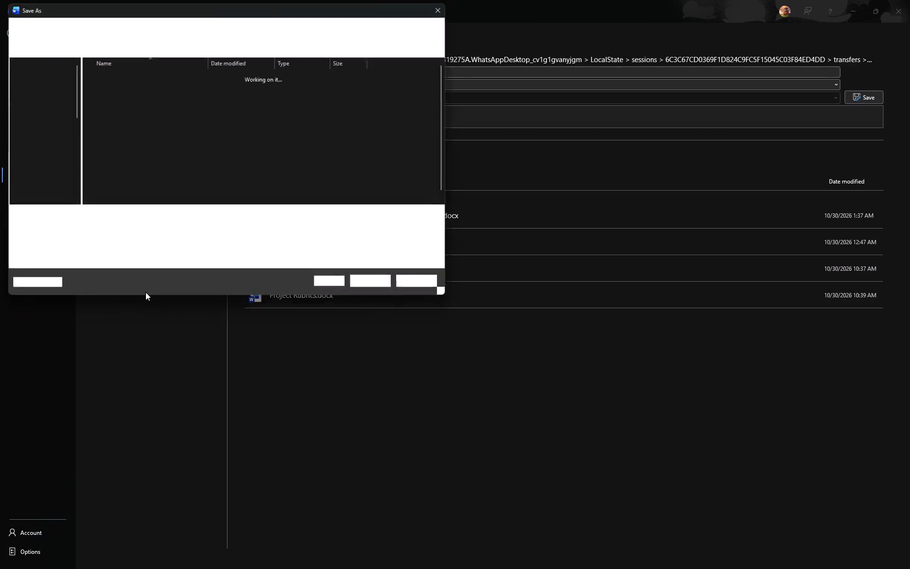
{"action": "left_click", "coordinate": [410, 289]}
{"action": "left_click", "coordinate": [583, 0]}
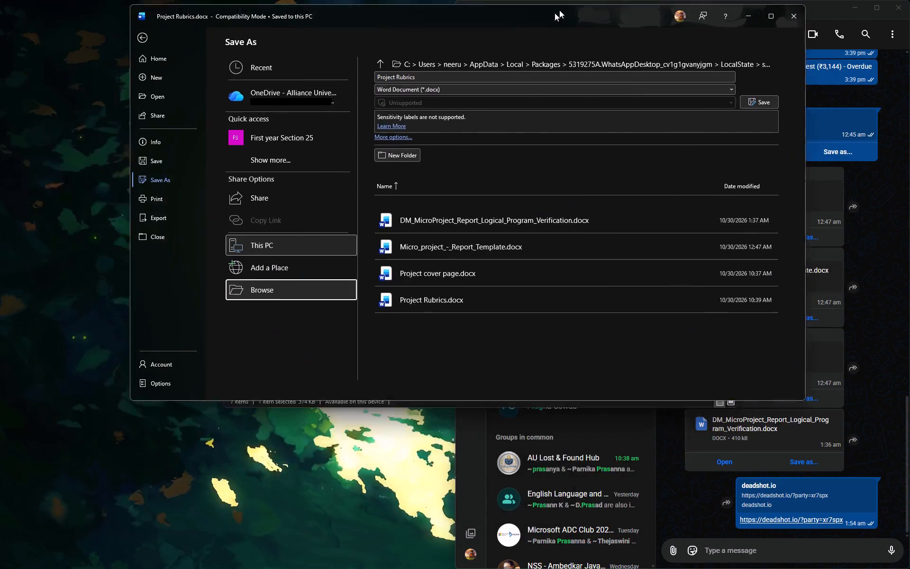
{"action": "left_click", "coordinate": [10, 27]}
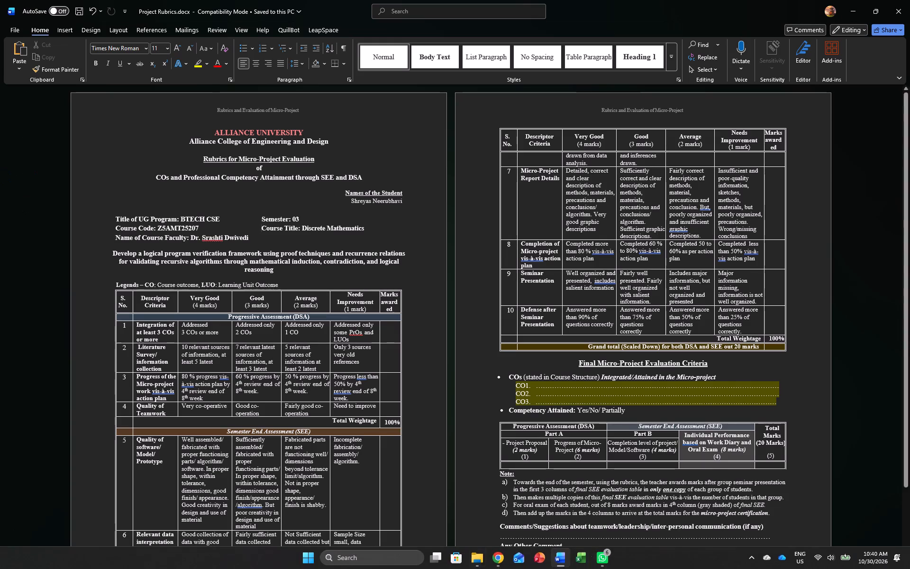
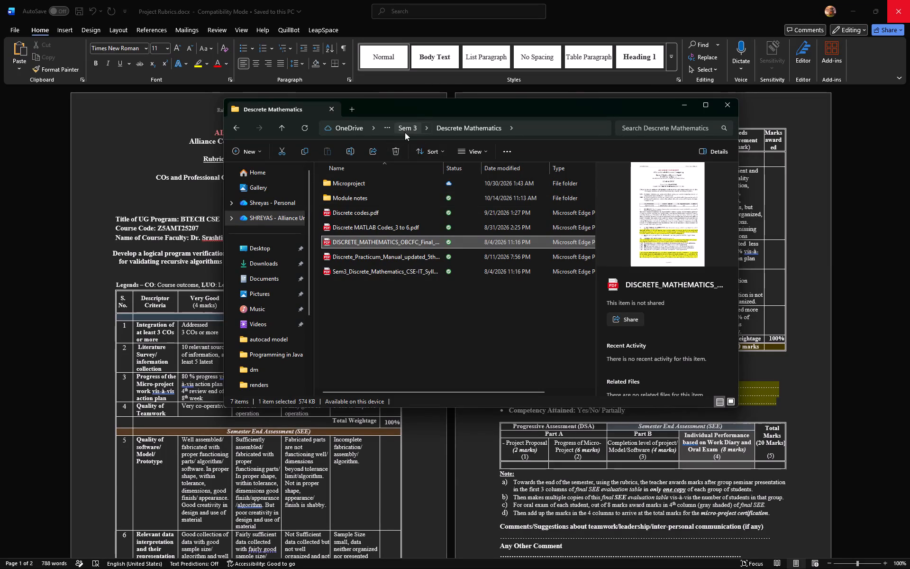
Open DM_MicroProject_Report_Logical_Program_Verification.pdf from the Microproject folder inside the Descrete Mathematics folder in File Explorer.
{"action": "left_click", "coordinate": [376, 258]}
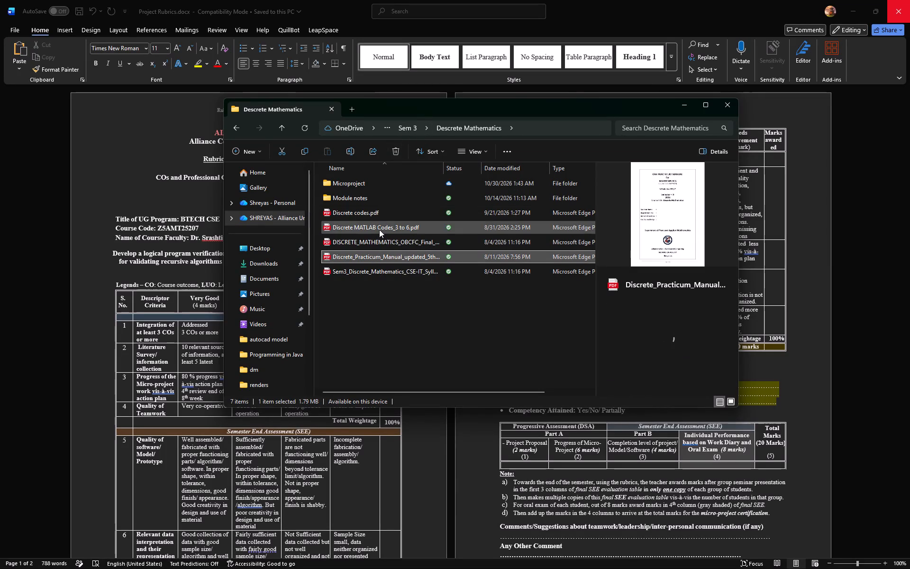
{"action": "left_click", "coordinate": [379, 229]}
{"action": "double_click", "coordinate": [375, 189]}
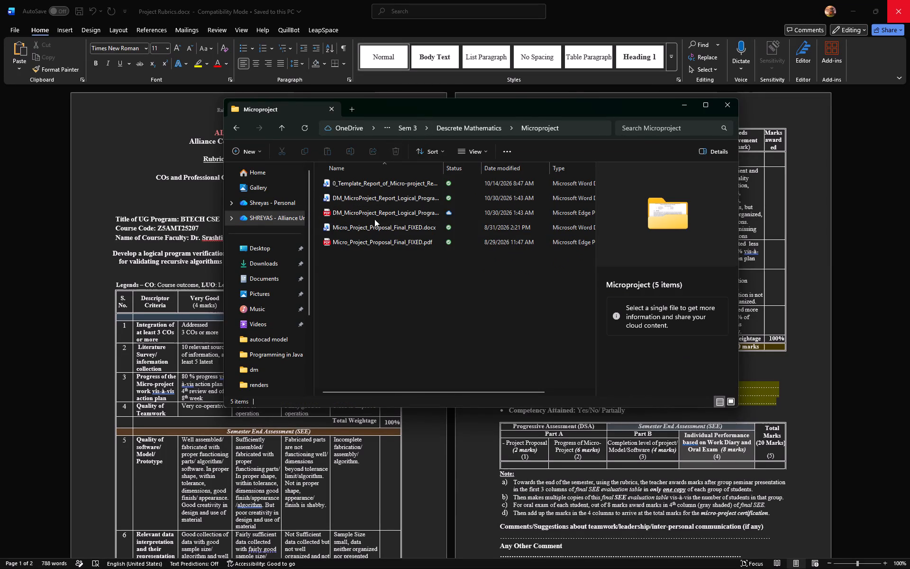
{"action": "double_click", "coordinate": [376, 211]}
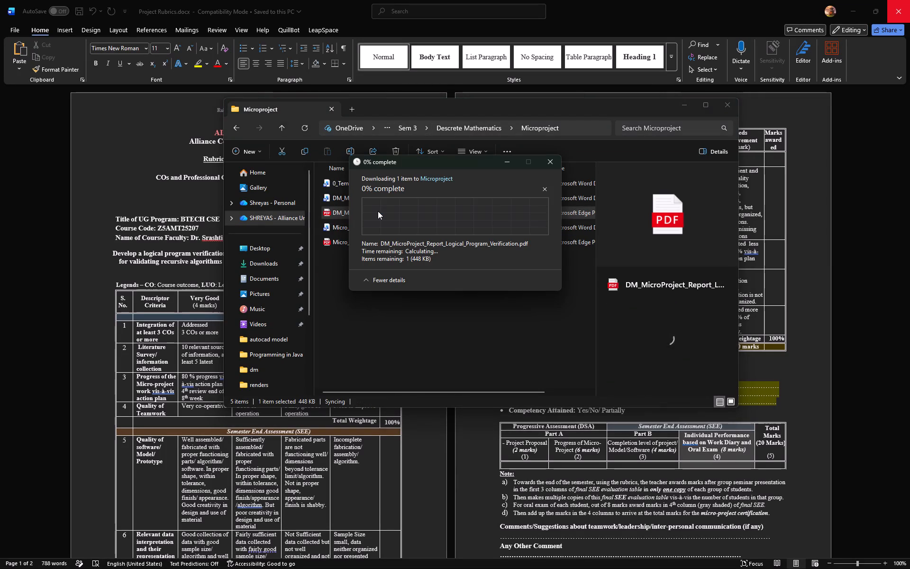
Dismiss the report download and open Micro_Project_Proposal_Final_FIXED.pdf from the dm folder in Downloads.
{"action": "left_click_drag", "start_coordinate": [417, 163], "coordinate": [482, 293]}
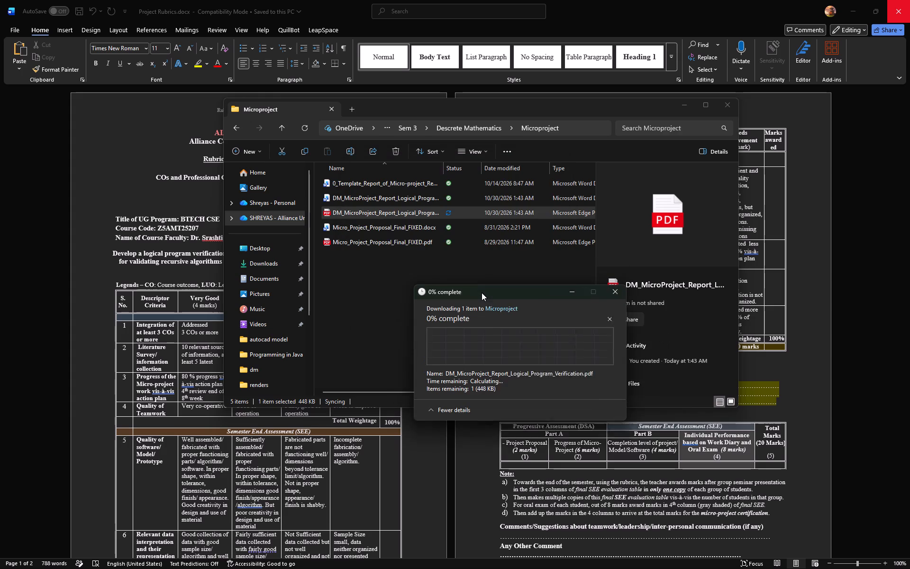
{"action": "left_click_drag", "start_coordinate": [482, 293], "coordinate": [456, 221]}
{"action": "left_click", "coordinate": [593, 221]}
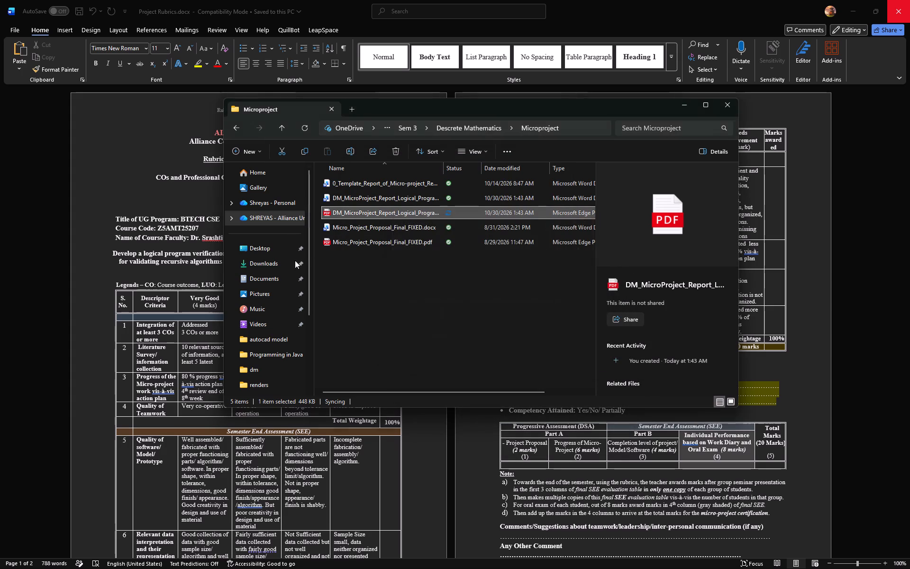
{"action": "left_click", "coordinate": [260, 262]}
{"action": "double_click", "coordinate": [380, 206]}
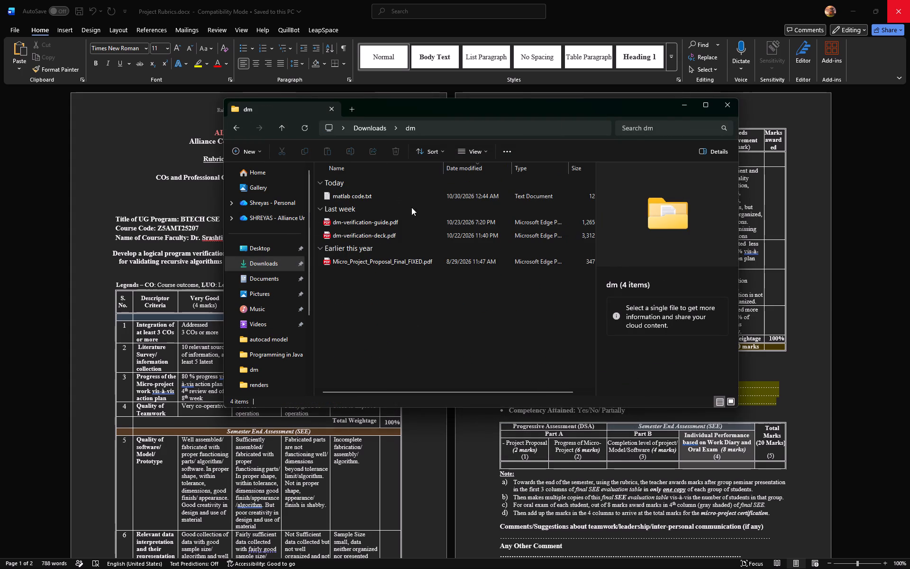
{"action": "double_click", "coordinate": [371, 265]}
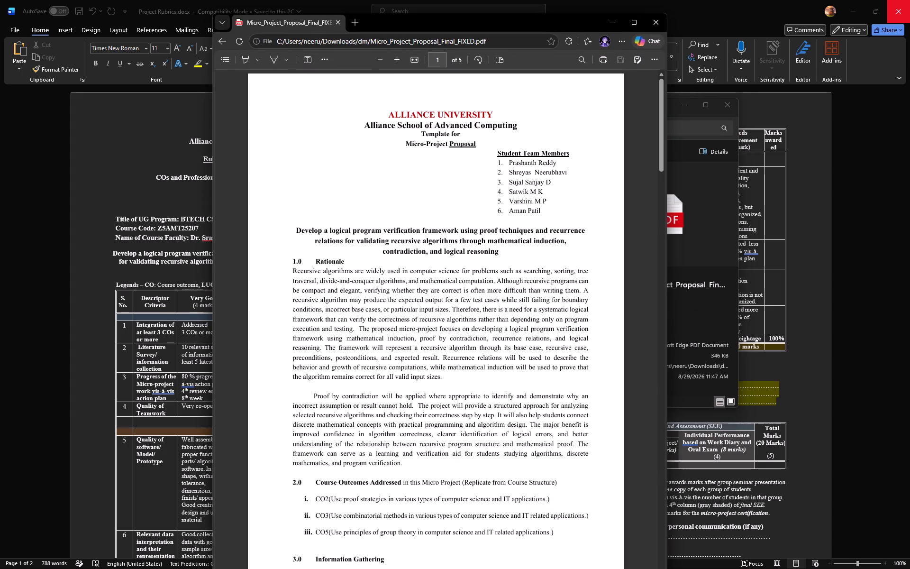
Copy the CO2 text "(Use proof strategies in various types of computer science and IT applications" from section 2.0 of the proposal PDF.
{"action": "scroll", "coordinate": [381, 288], "scroll_direction": "down", "scroll_amount": 7}
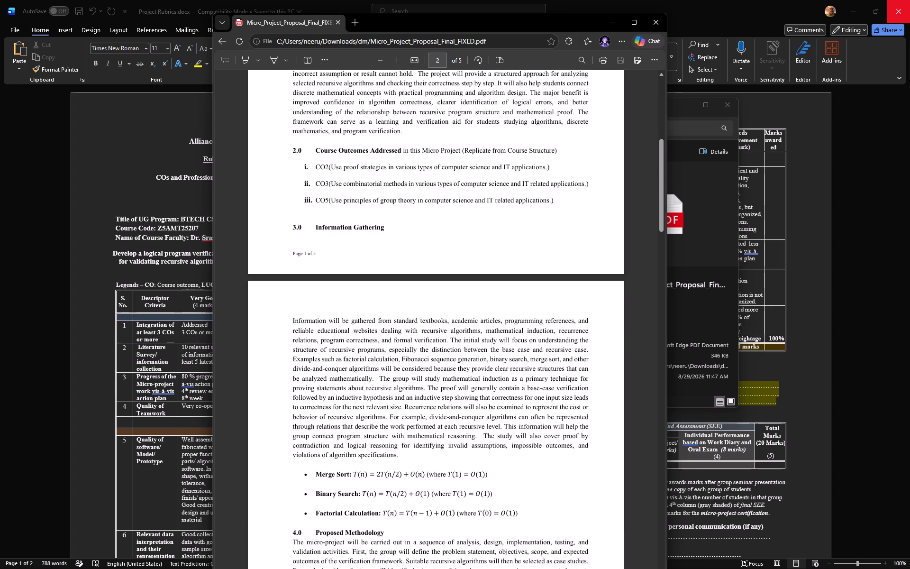
{"action": "triple_click", "coordinate": [344, 165]}
{"action": "left_click", "coordinate": [346, 165]}
{"action": "left_click_drag", "start_coordinate": [331, 167], "coordinate": [543, 171]}
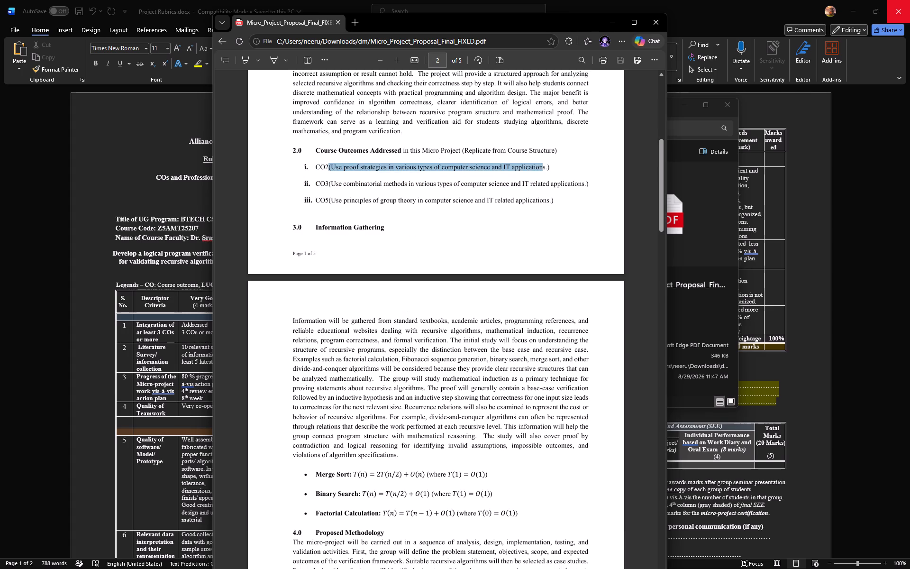
{"action": "left_click_drag", "start_coordinate": [543, 171], "coordinate": [543, 171]}
{"action": "key", "text": "ctrl+c"}
In the rubrics document, clear the dotted placeholder and full stop after CO1 under Final Micro-Project Evaluation Criteria.
{"action": "left_click", "coordinate": [859, 217]}
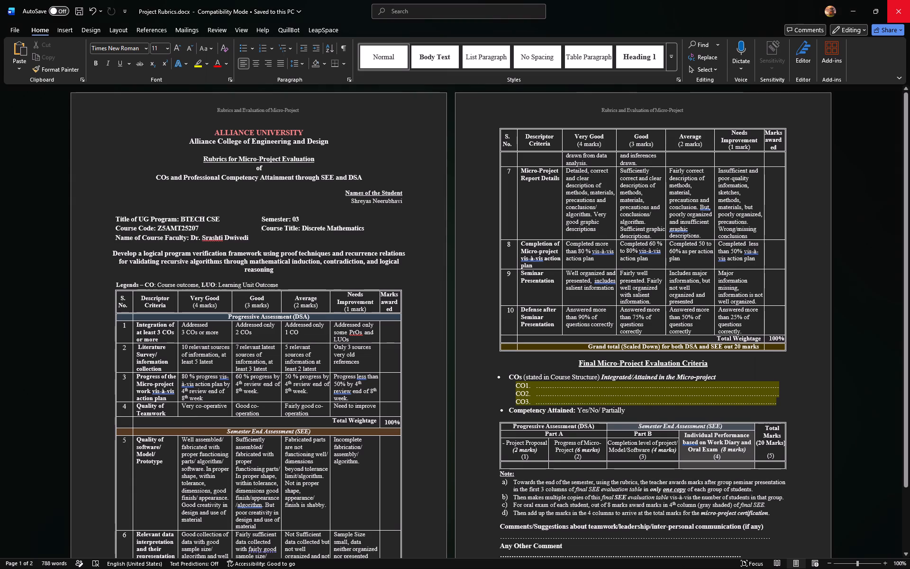
{"action": "left_click", "coordinate": [587, 386]}
{"action": "left_click", "coordinate": [780, 388]}
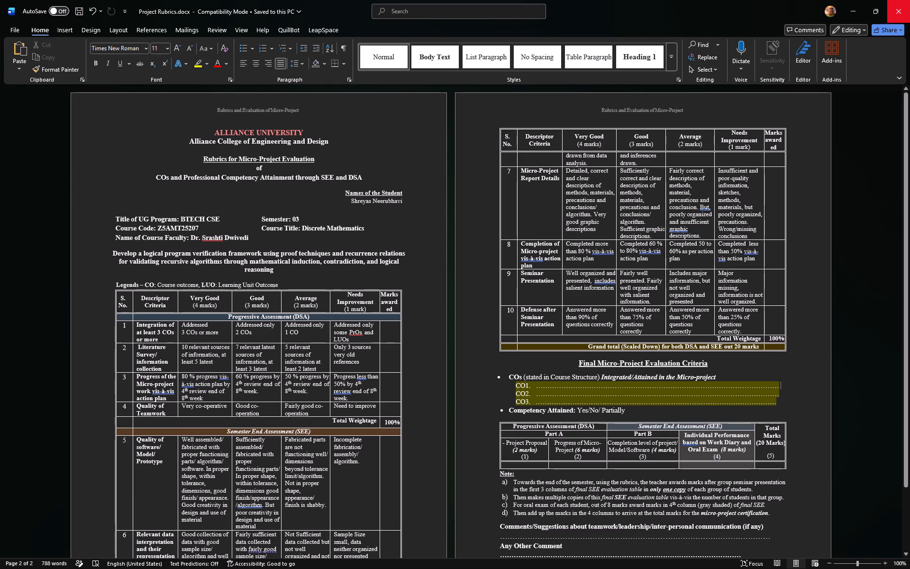
{"action": "key", "text": "ctrl+BackSpace"}
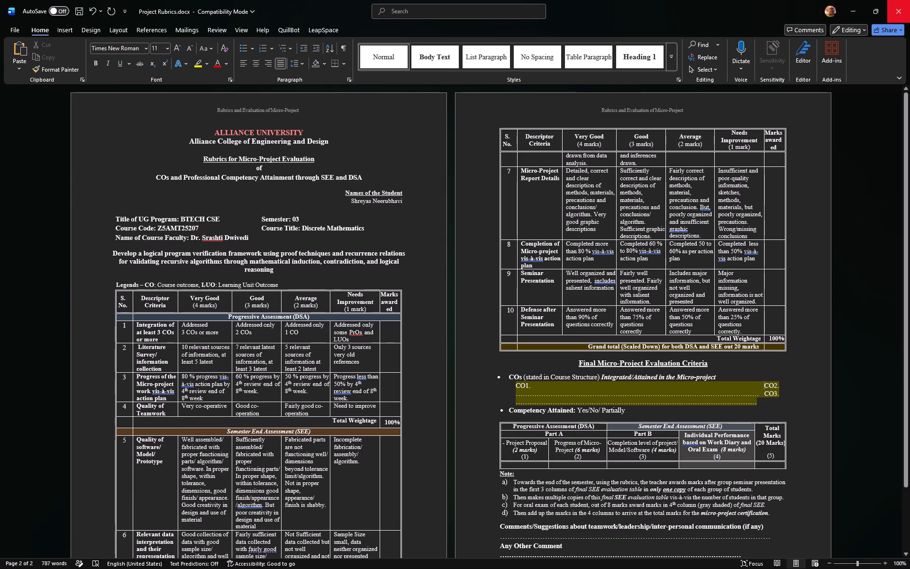
{"action": "key", "text": "ctrl+z"}
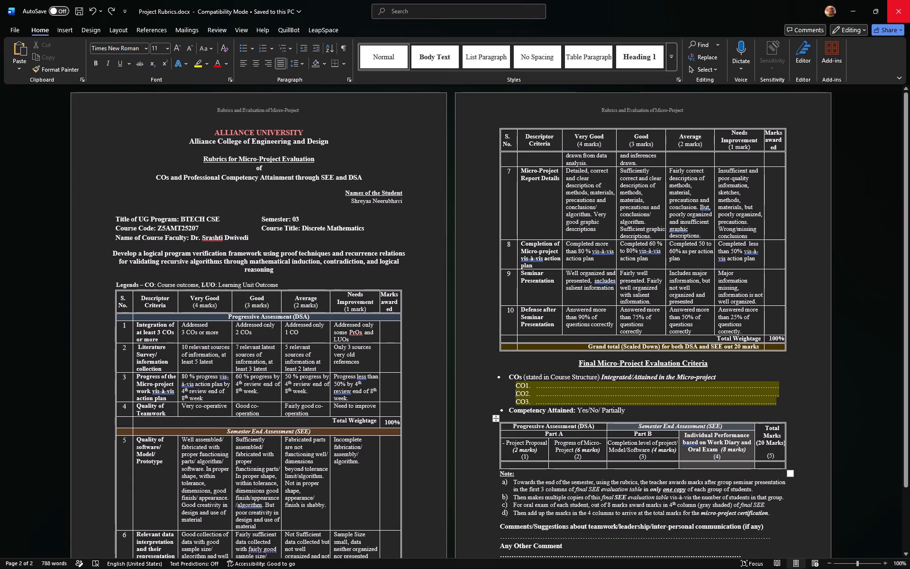
{"action": "left_click", "coordinate": [777, 387]}
{"action": "key", "text": "ctrl+equal"}
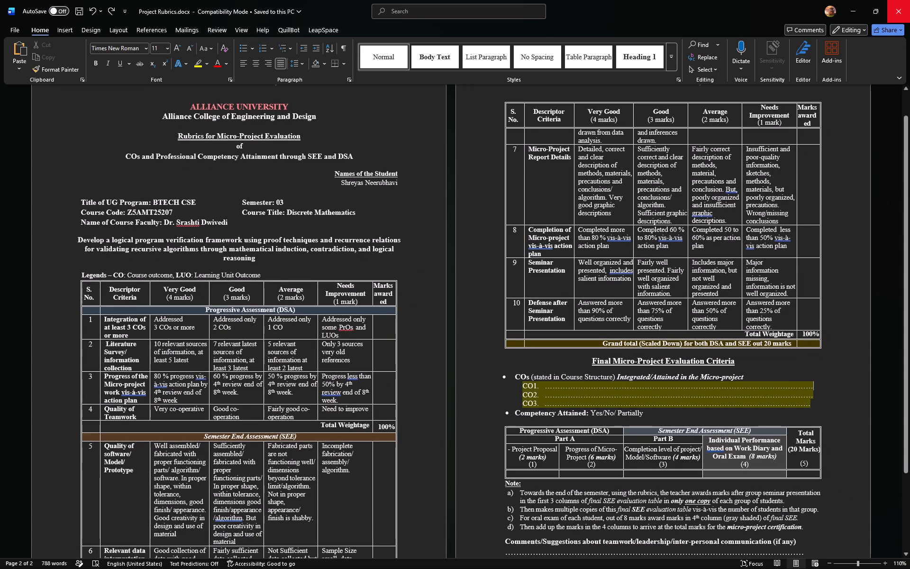
{"action": "key", "text": "ctrl+BackSpace"}
{"action": "key", "text": "BackSpace"}
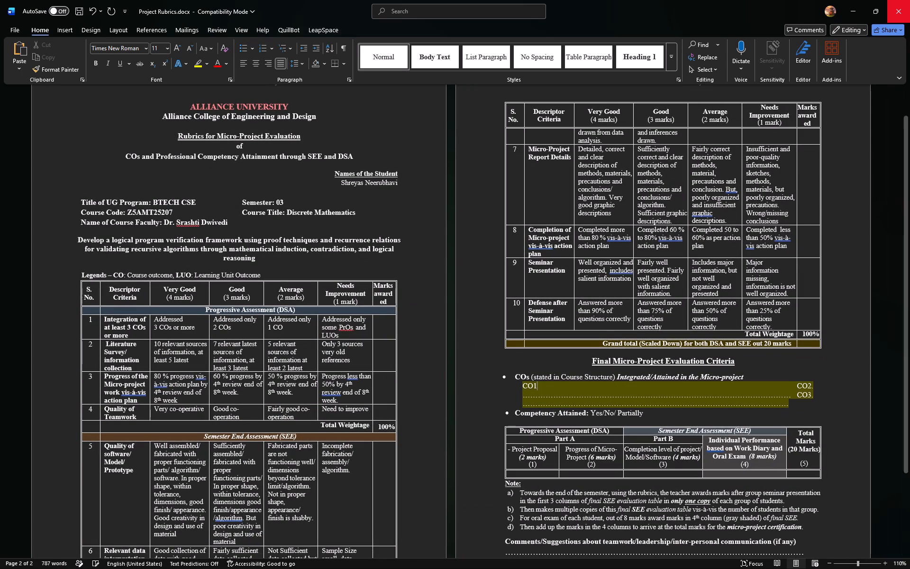
Add a colon after CO1 and paste the copied proof strategies outcome beside it.
{"action": "type", "text": ":"}
{"action": "key", "text": "space"}
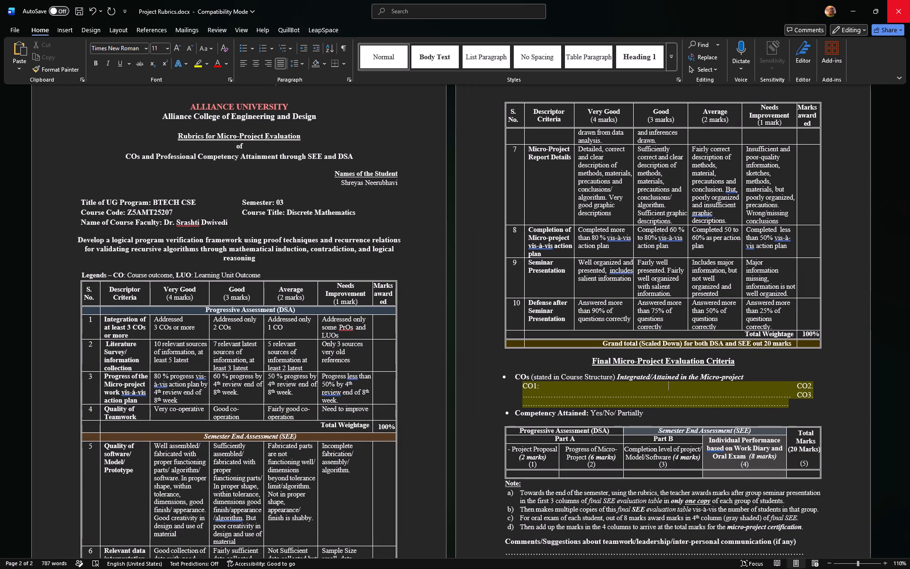
{"action": "key", "text": "ctrl+BackSpace"}
{"action": "type", "text": ":"}
{"action": "key", "text": "space"}
{"action": "key", "text": "BackSpace"}
{"action": "key", "text": "ctrl+v"}
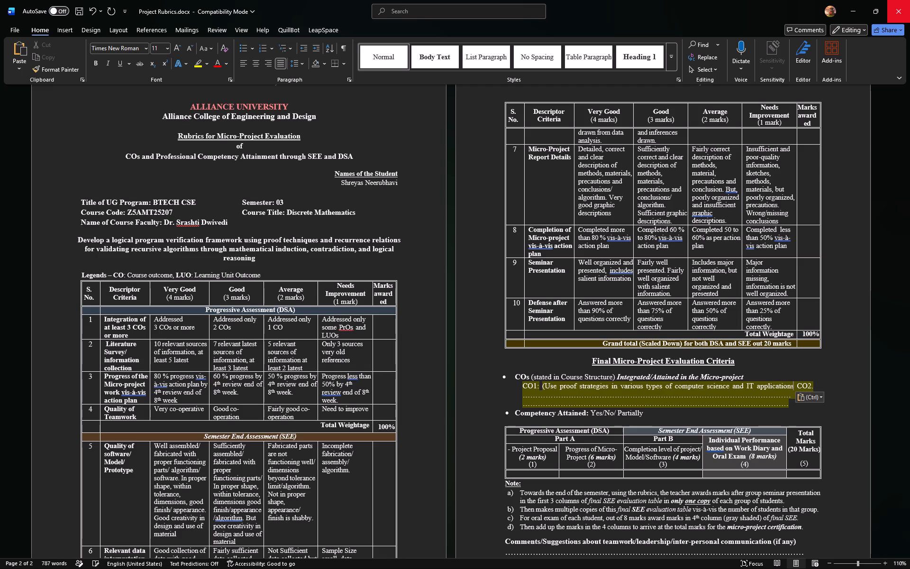
Put the CO2 entry on its own line without a leading space and delete the opening bracket from the CO1 text.
{"action": "key", "text": "Return"}
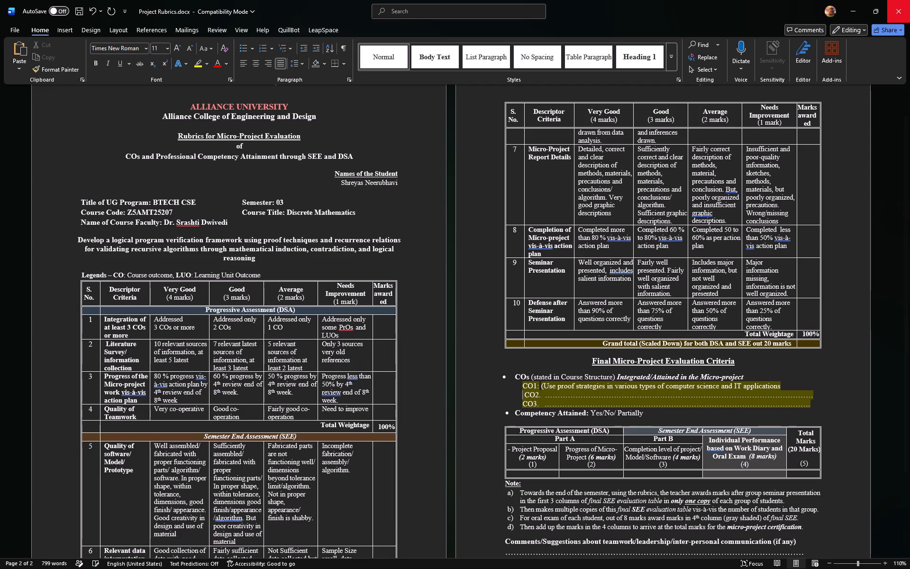
{"action": "key", "text": "Right"}
{"action": "key", "text": "BackSpace"}
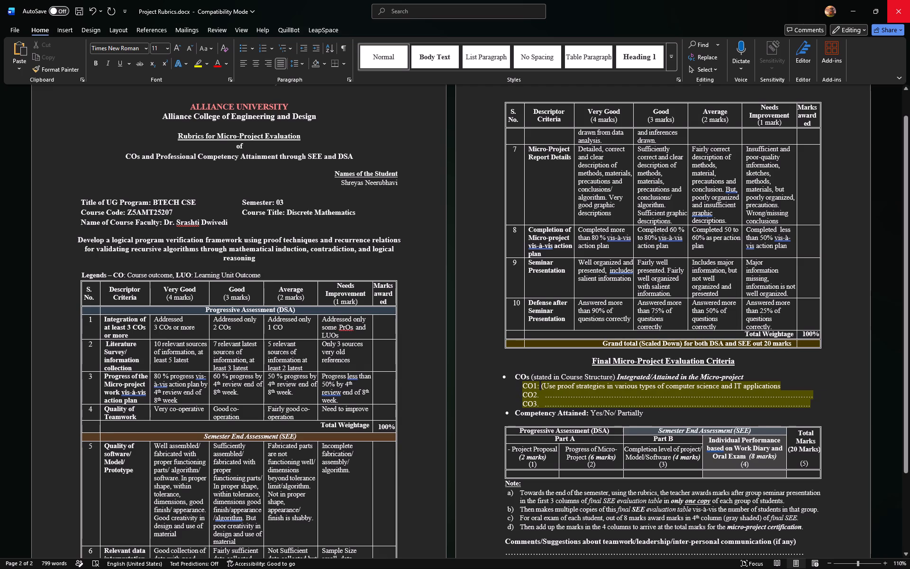
{"action": "left_click", "coordinate": [809, 395]}
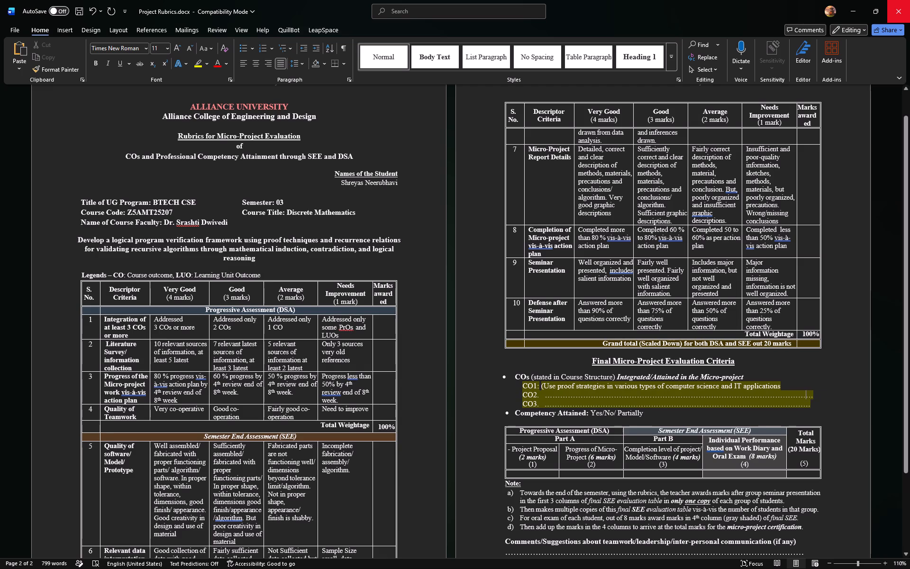
{"action": "left_click", "coordinate": [542, 387]}
{"action": "left_click", "coordinate": [545, 386]}
{"action": "key", "text": "BackSpace"}
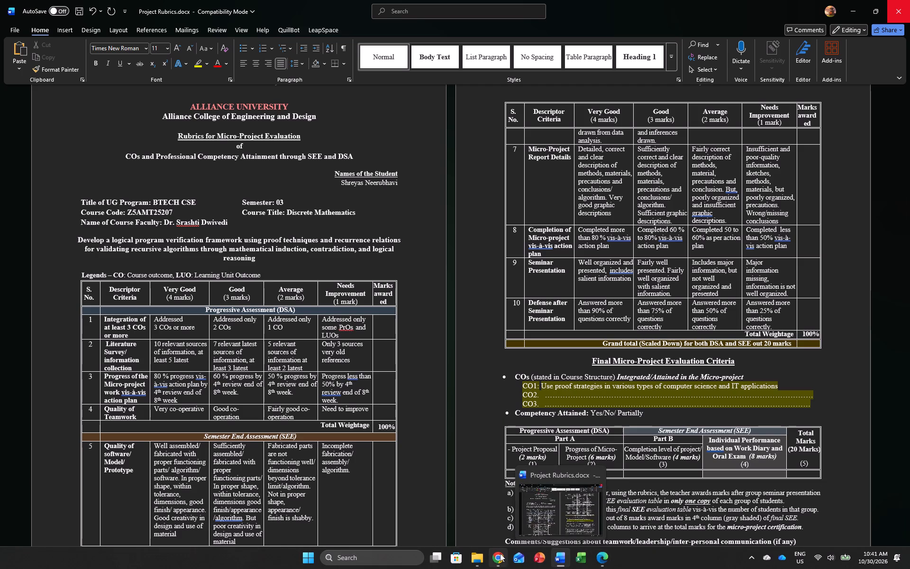
Arrange the rubrics document and the proposal PDF side by side.
{"action": "left_click", "coordinate": [615, 556]}
{"action": "left_click", "coordinate": [608, 556]}
{"action": "left_click_drag", "start_coordinate": [504, 25], "coordinate": [655, 73]}
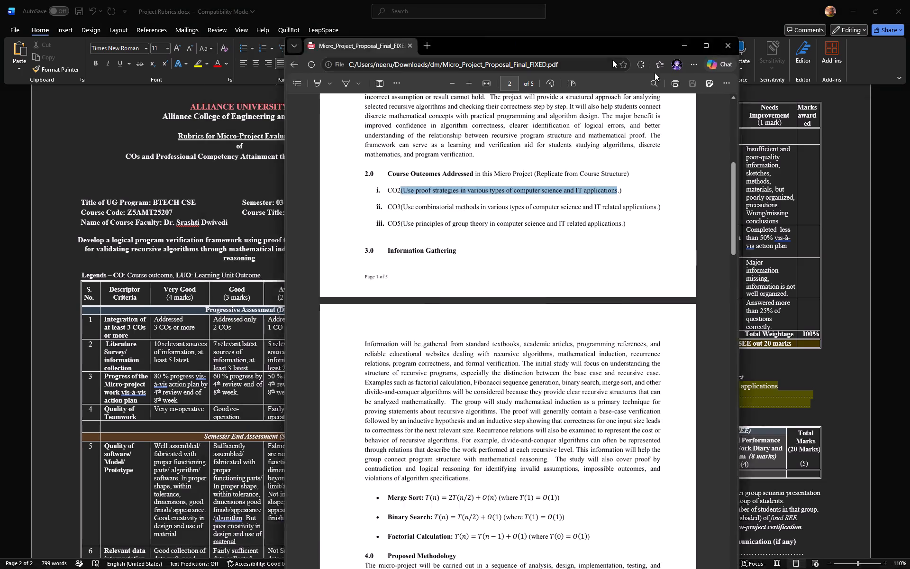
{"action": "left_click_drag", "start_coordinate": [655, 73], "coordinate": [909, 237]}
{"action": "left_click", "coordinate": [229, 211]}
{"action": "scroll", "coordinate": [233, 227], "scroll_direction": "down", "scroll_amount": 9}
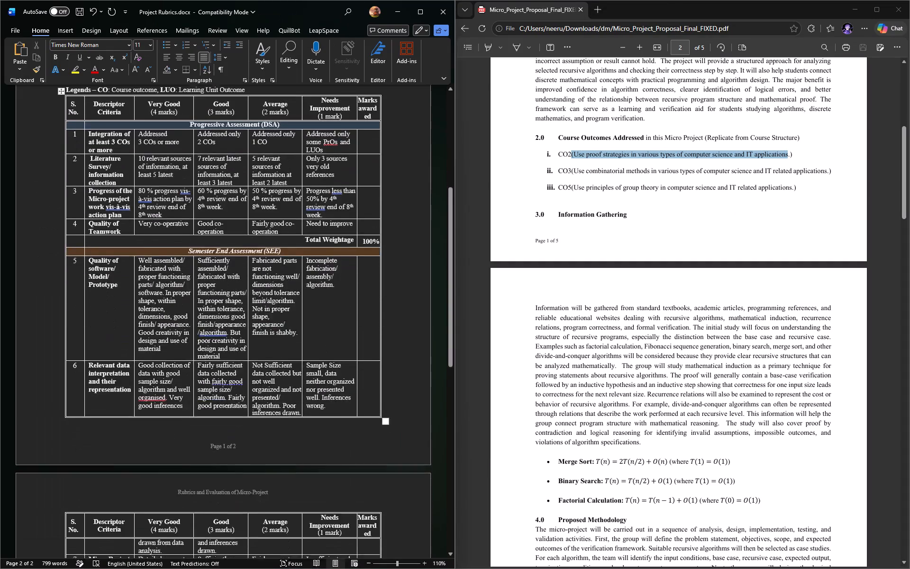
{"action": "scroll", "coordinate": [232, 221], "scroll_direction": "down", "scroll_amount": 20}
{"action": "scroll", "coordinate": [232, 221], "scroll_direction": "down", "scroll_amount": 2}
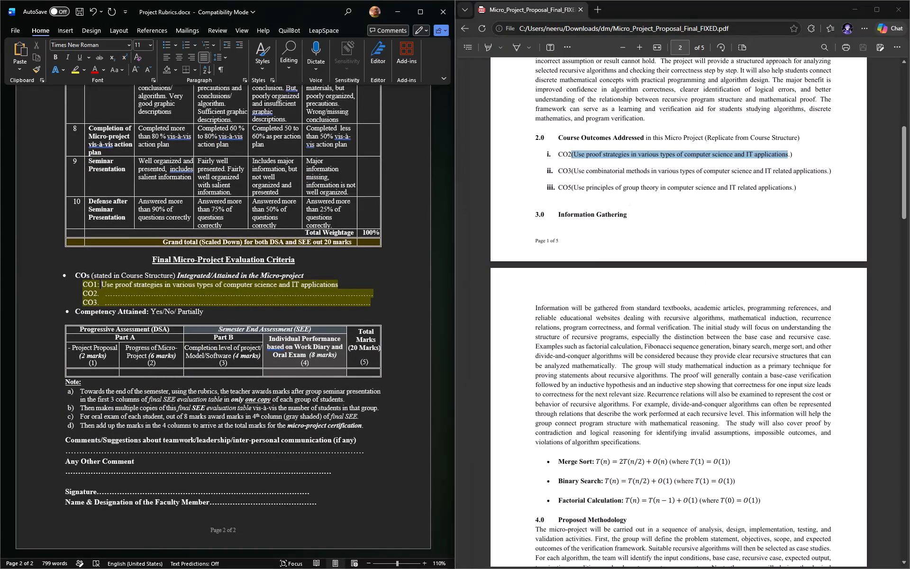
Copy the proposal's CO3 text "(Use combinatorial methods in various types of computer science and IT related applications.)".
{"action": "left_click", "coordinate": [571, 164]}
{"action": "left_click_drag", "start_coordinate": [572, 169], "coordinate": [804, 176]}
{"action": "left_click", "coordinate": [563, 167]}
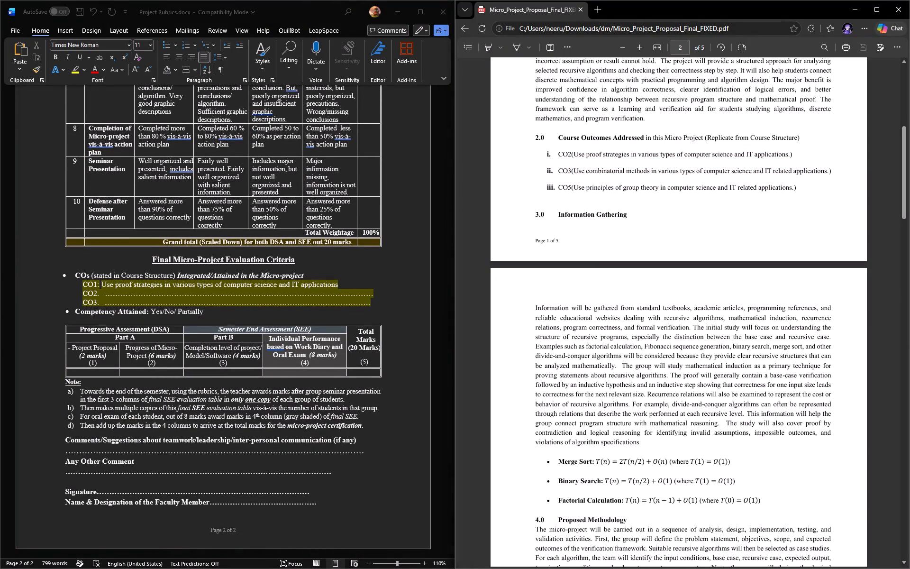
{"action": "left_click_drag", "start_coordinate": [573, 171], "coordinate": [833, 177]}
{"action": "key", "text": "ctrl+c"}
Replace the dotted placeholder and full stop after CO2 in the rubrics document with a colon and the copied combinatorial methods outcome.
{"action": "left_click", "coordinate": [373, 289]}
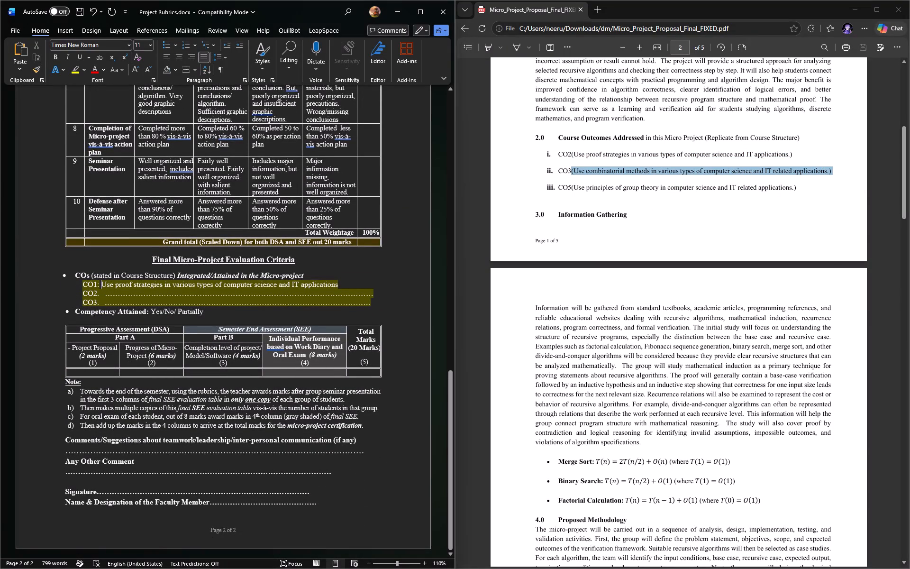
{"action": "left_click", "coordinate": [373, 293]}
{"action": "key", "text": "ctrl+BackSpace"}
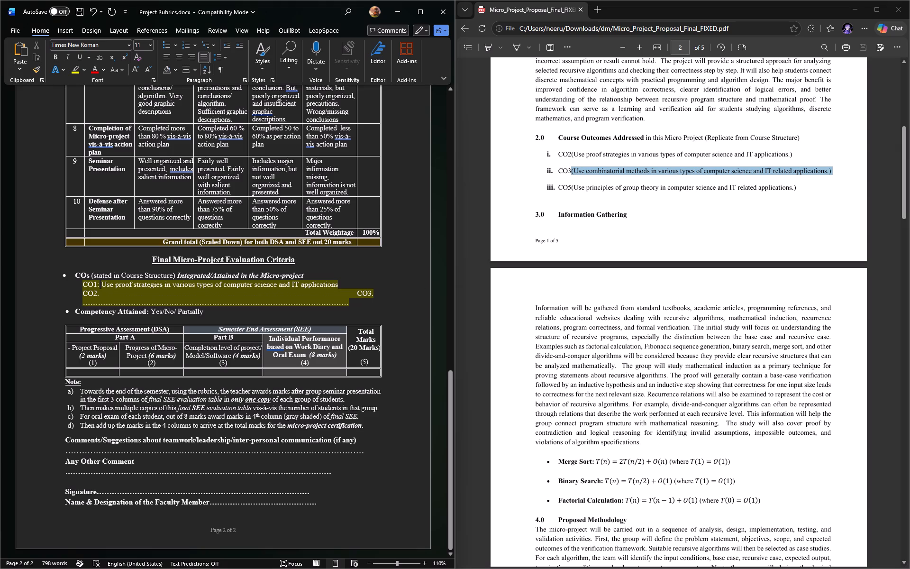
{"action": "key", "text": "BackSpace"}
{"action": "type", "text": ":"}
{"action": "key", "text": "space"}
{"action": "key", "text": "BackSpace"}
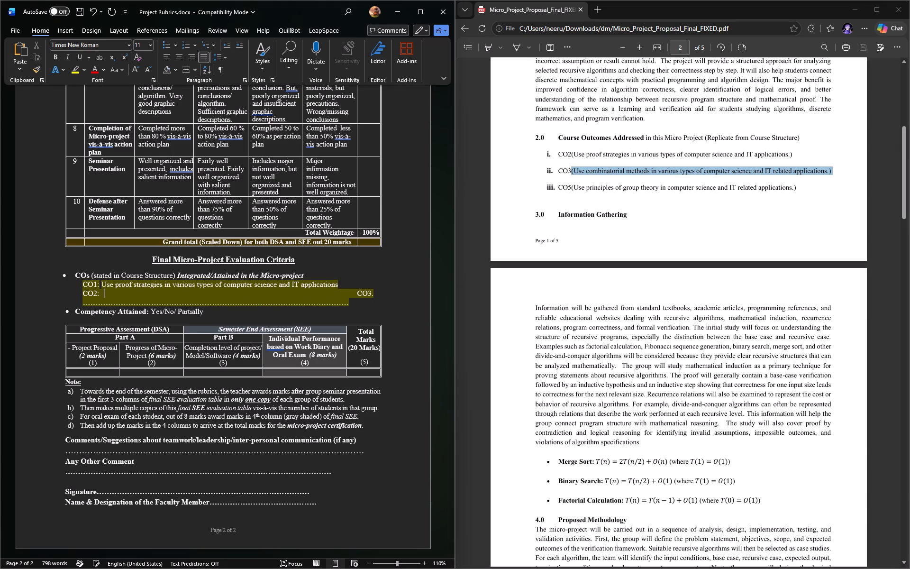
{"action": "key", "text": "ctrl+v"}
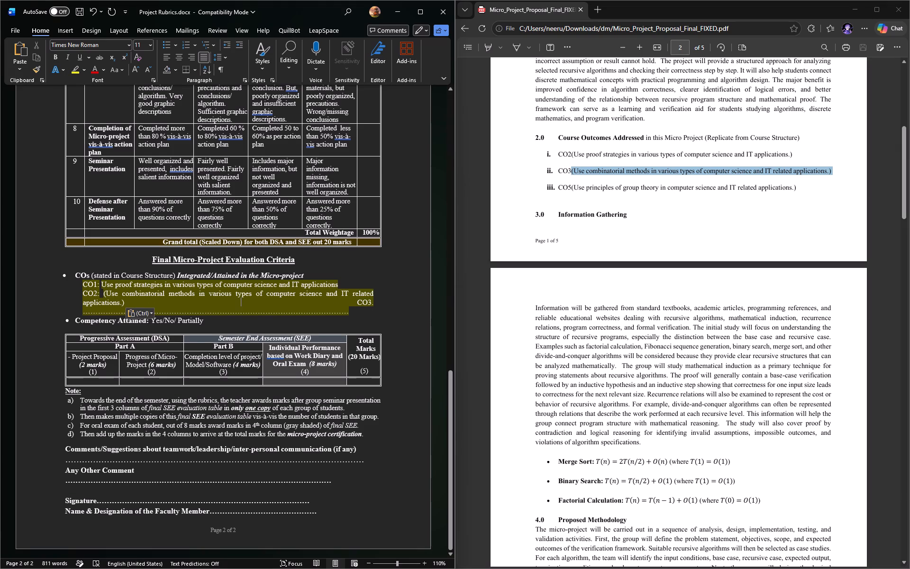
Remove both brackets from the CO2 text, keeping a space after its colon, and move the CO3 entry onto its own line.
{"action": "left_click", "coordinate": [168, 300]}
{"action": "key", "text": "BackSpace"}
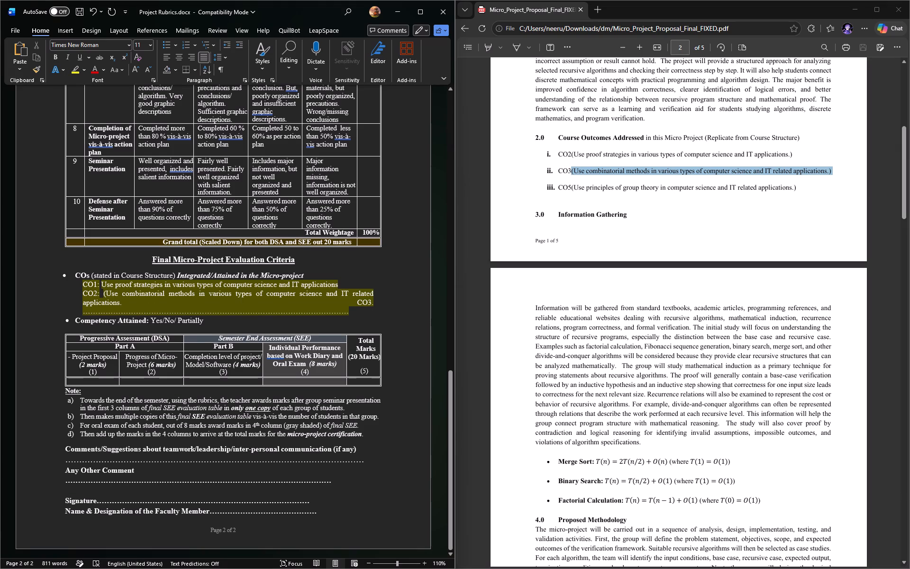
{"action": "left_click", "coordinate": [105, 292]}
{"action": "key", "text": "BackSpace"}
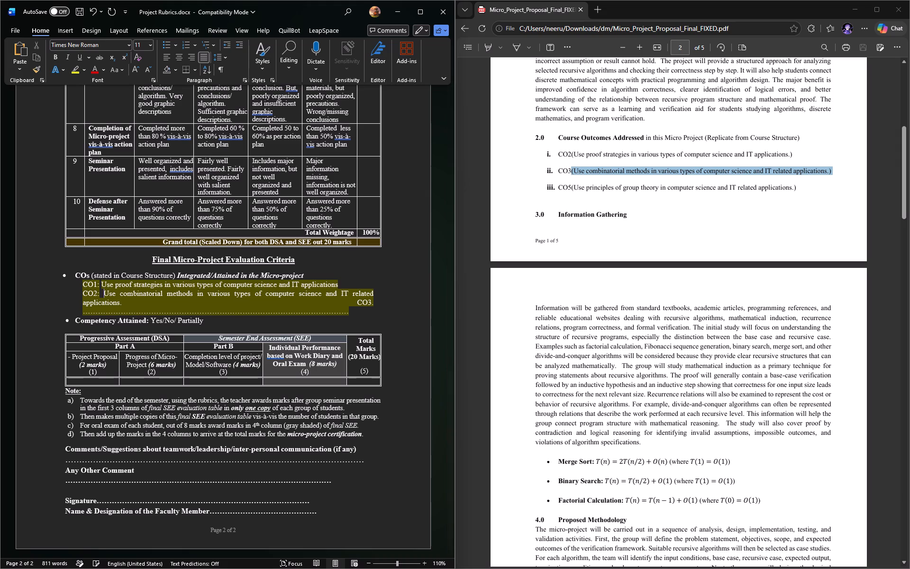
{"action": "key", "text": "BackSpace"}
{"action": "key", "text": "c"}
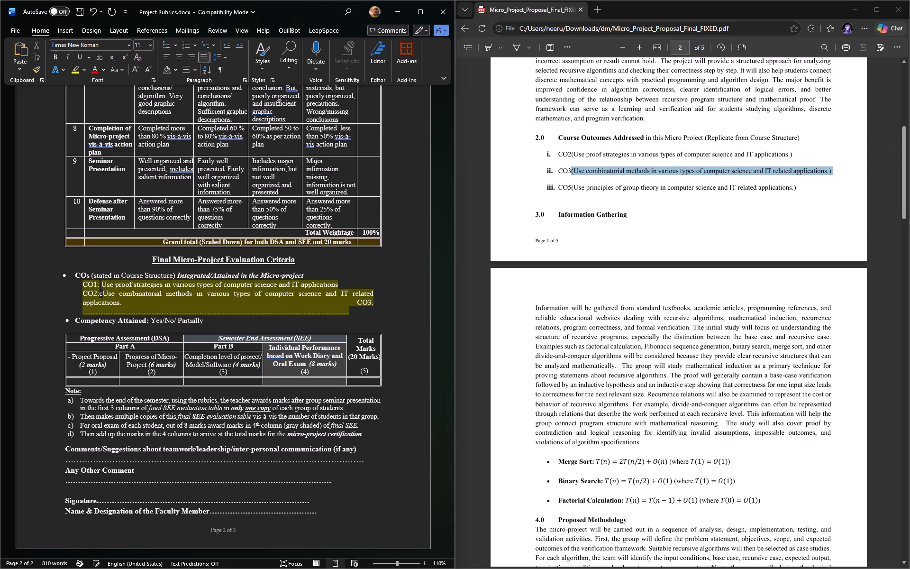
{"action": "key", "text": "BackSpace"}
{"action": "key", "text": "space"}
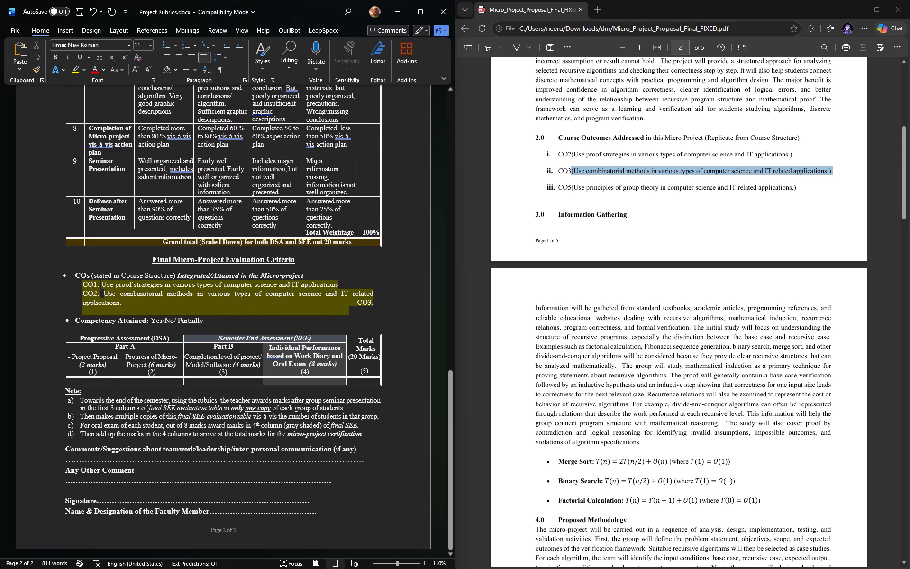
{"action": "left_click", "coordinate": [358, 302]}
{"action": "key", "text": "Return"}
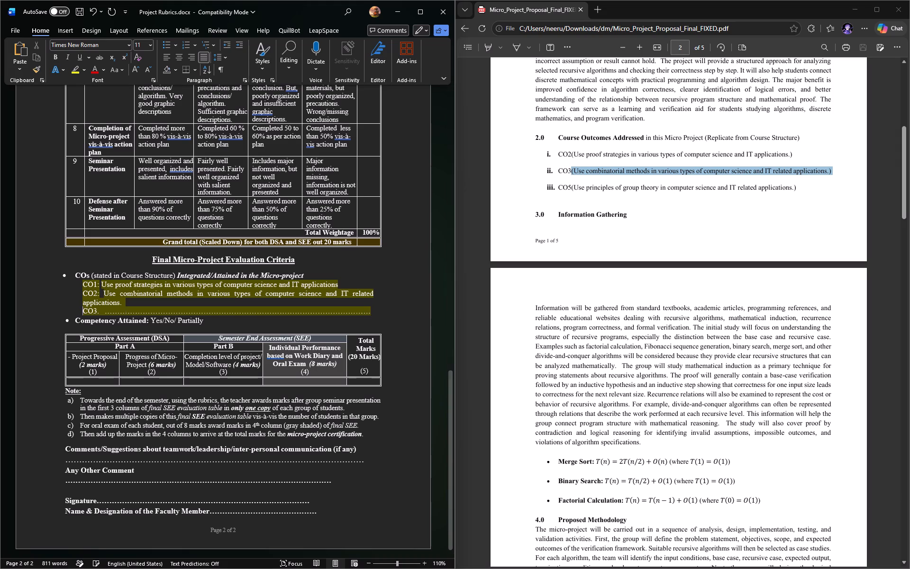
Replace the dotted placeholder after CO3 with a colon and the proposal's CO5 outcome "Use principles of group theory in computer science and IT related applications.".
{"action": "left_click", "coordinate": [373, 311]}
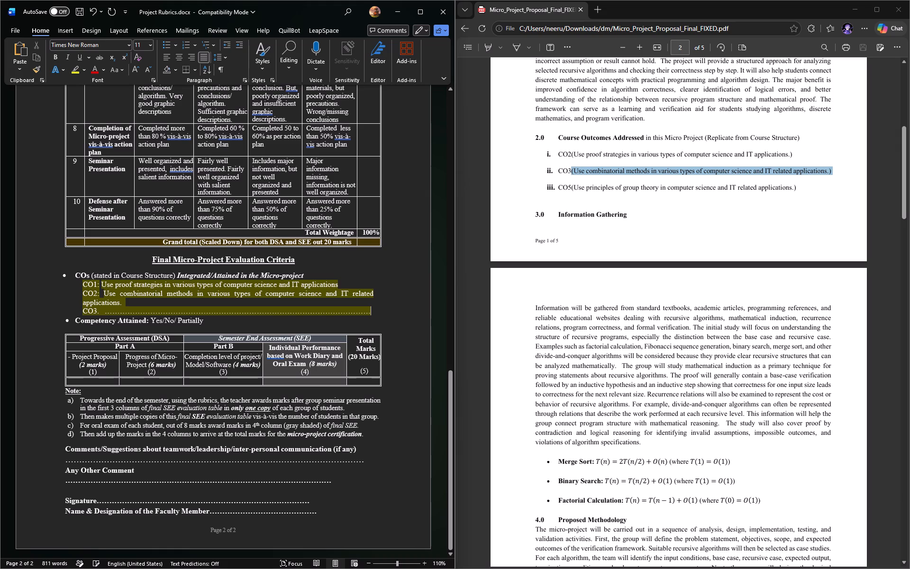
{"action": "key", "text": "ctrl+BackSpace"}
{"action": "key", "text": "BackSpace"}
{"action": "key", "text": "BackSpace"}
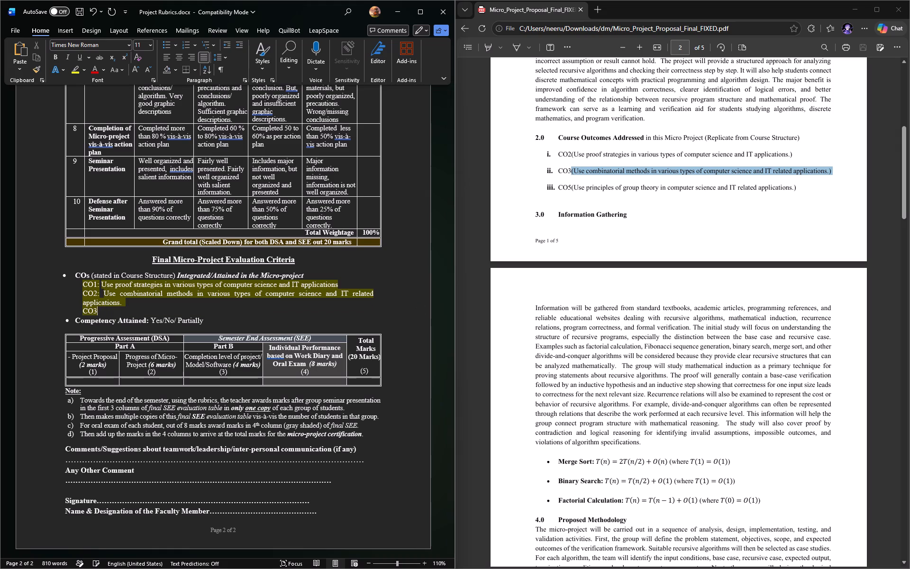
{"action": "type", "text": ":"}
{"action": "key", "text": "space"}
{"action": "left_click_drag", "start_coordinate": [574, 188], "coordinate": [792, 188]}
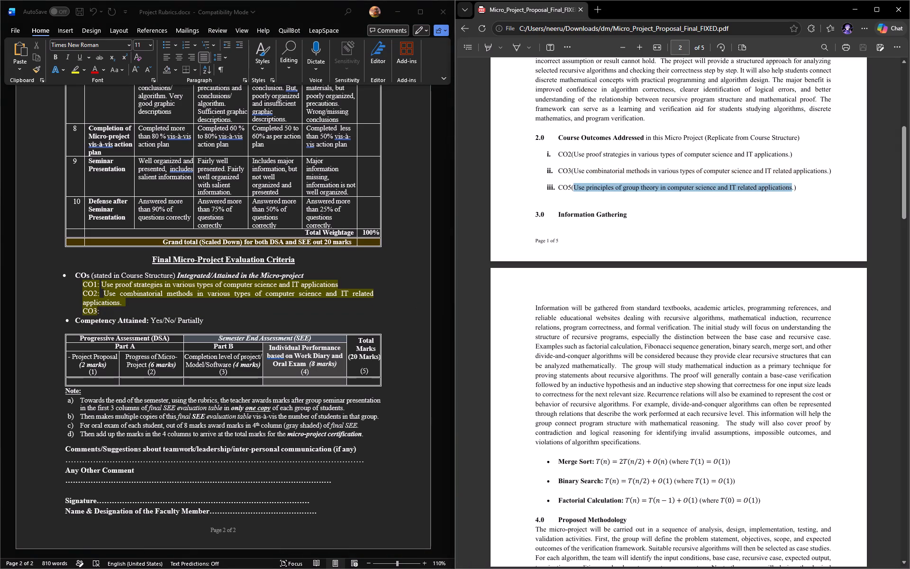
{"action": "left_click_drag", "start_coordinate": [792, 188], "coordinate": [793, 187]}
{"action": "key", "text": "ctrl+c"}
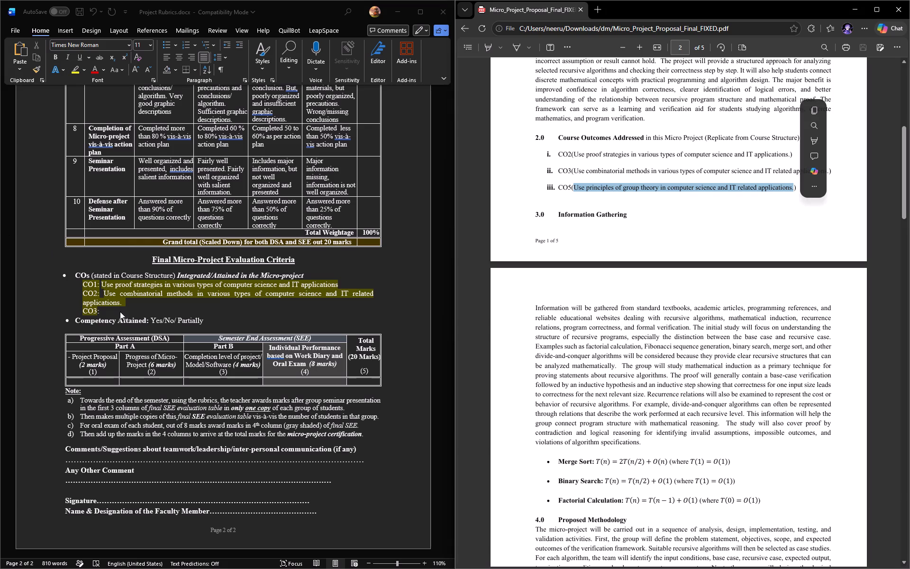
{"action": "left_click", "coordinate": [105, 310]}
{"action": "key", "text": "ctrl+v"}
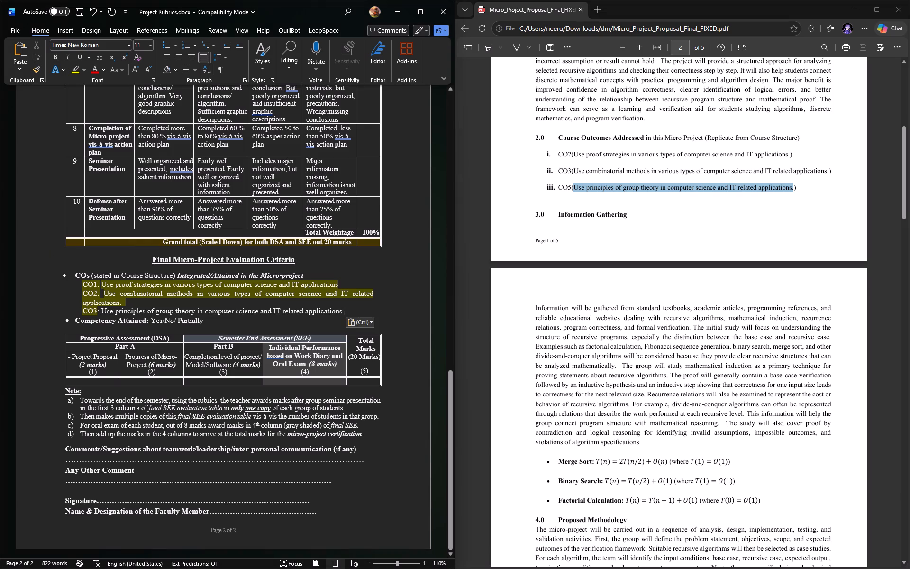
Remove the yellow highlighting from the CO1 to CO3 lines, keeping their text free of underlining.
{"action": "left_click_drag", "start_coordinate": [348, 310], "coordinate": [81, 283]}
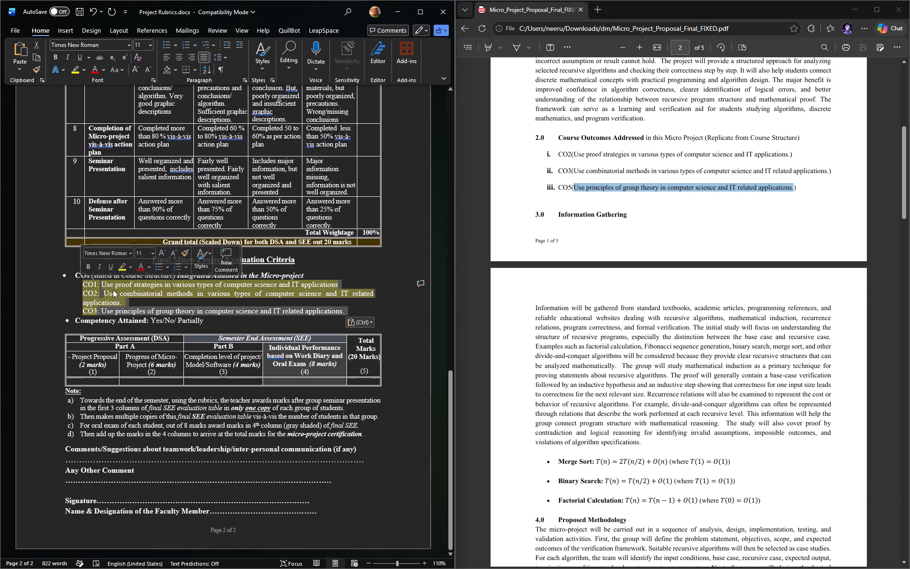
{"action": "left_click", "coordinate": [116, 266]}
{"action": "left_click", "coordinate": [118, 266]}
{"action": "left_click", "coordinate": [110, 266]}
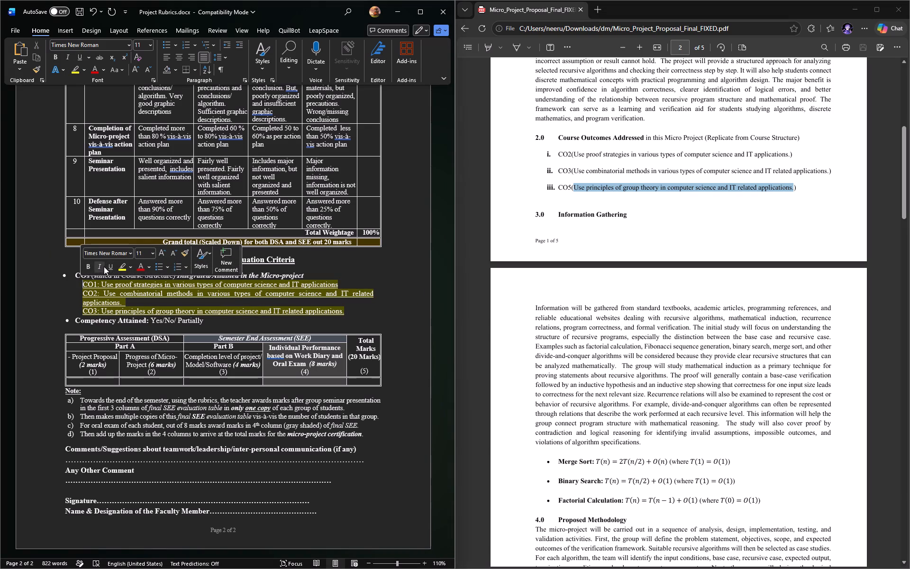
{"action": "left_click", "coordinate": [110, 264]}
{"action": "left_click_drag", "start_coordinate": [346, 311], "coordinate": [83, 278]}
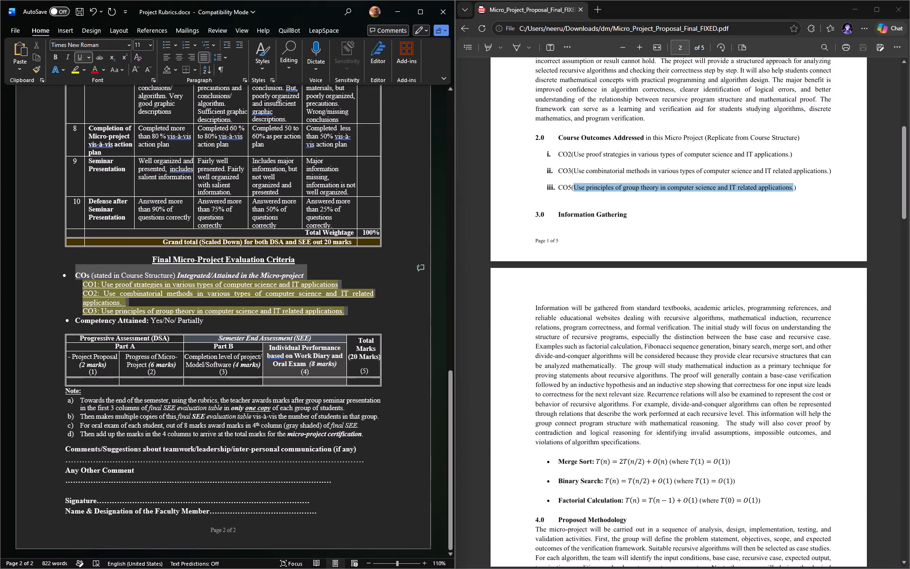
{"action": "left_click_drag", "start_coordinate": [83, 278], "coordinate": [88, 285]}
{"action": "left_click", "coordinate": [118, 267]}
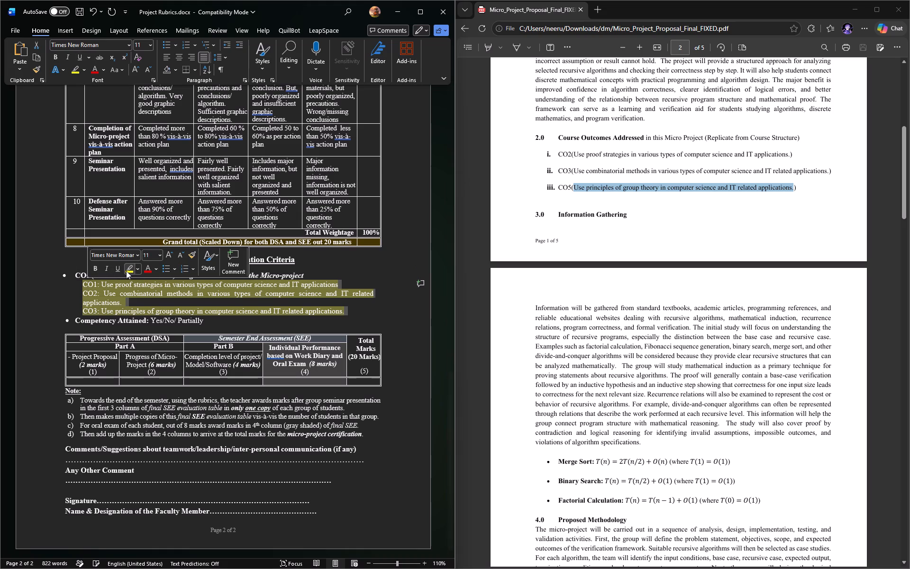
{"action": "left_click", "coordinate": [126, 271]}
{"action": "left_click", "coordinate": [163, 304]}
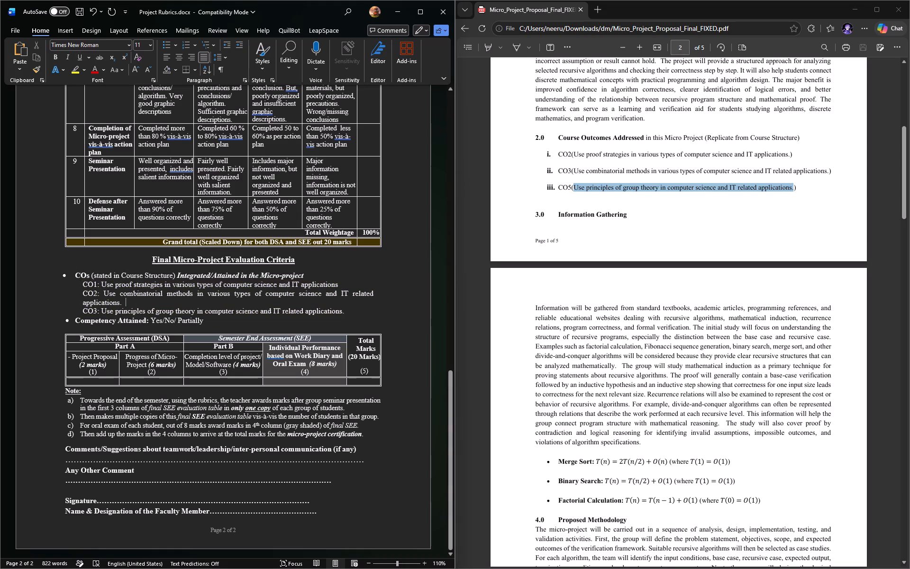
Maximize the rubrics document window and look over both pages of the form.
{"action": "scroll", "coordinate": [154, 260], "scroll_direction": "up", "scroll_amount": 14}
{"action": "scroll", "coordinate": [148, 280], "scroll_direction": "down", "scroll_amount": 15}
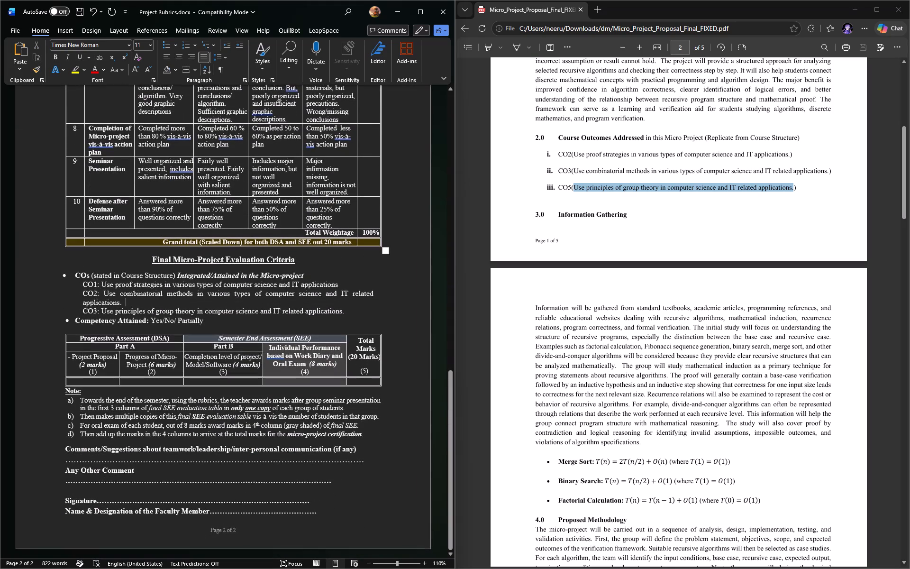
{"action": "left_click", "coordinate": [425, 16]}
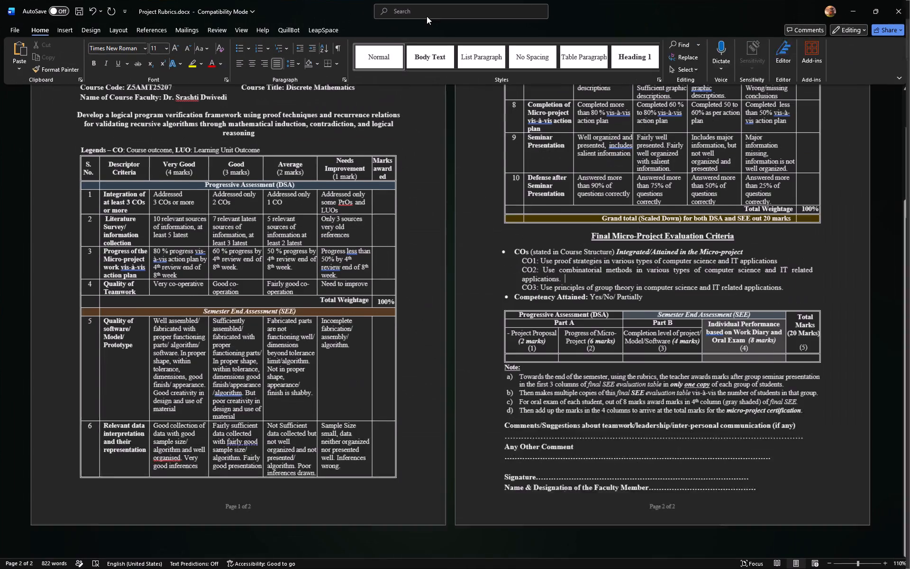
{"action": "scroll", "coordinate": [546, 223], "scroll_direction": "up", "scroll_amount": 10}
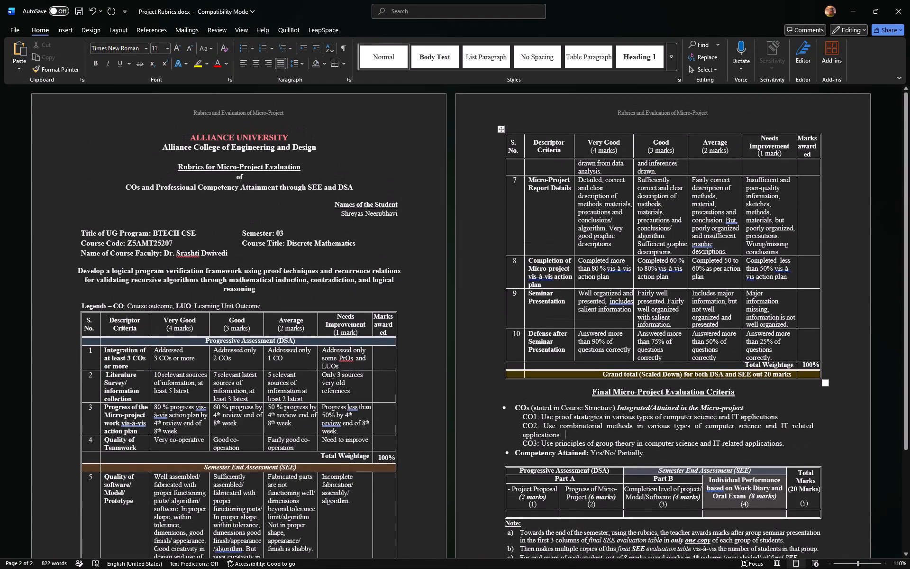
{"action": "scroll", "coordinate": [544, 211], "scroll_direction": "down", "scroll_amount": 16}
{"action": "scroll", "coordinate": [540, 209], "scroll_direction": "down", "scroll_amount": 8}
{"action": "scroll", "coordinate": [540, 208], "scroll_direction": "up", "scroll_amount": 11}
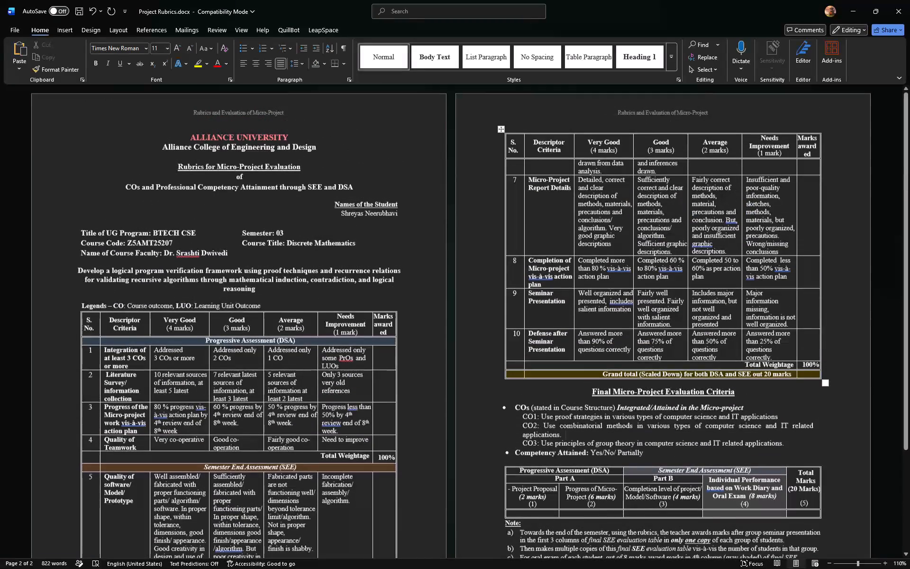
Export the rubrics as a PDF to the OneDrive stash folder, prefixing "Project Rubrics" with the listed student's first name, and close the opened PDF window.
{"action": "left_click", "coordinate": [22, 32]}
{"action": "left_click", "coordinate": [39, 181]}
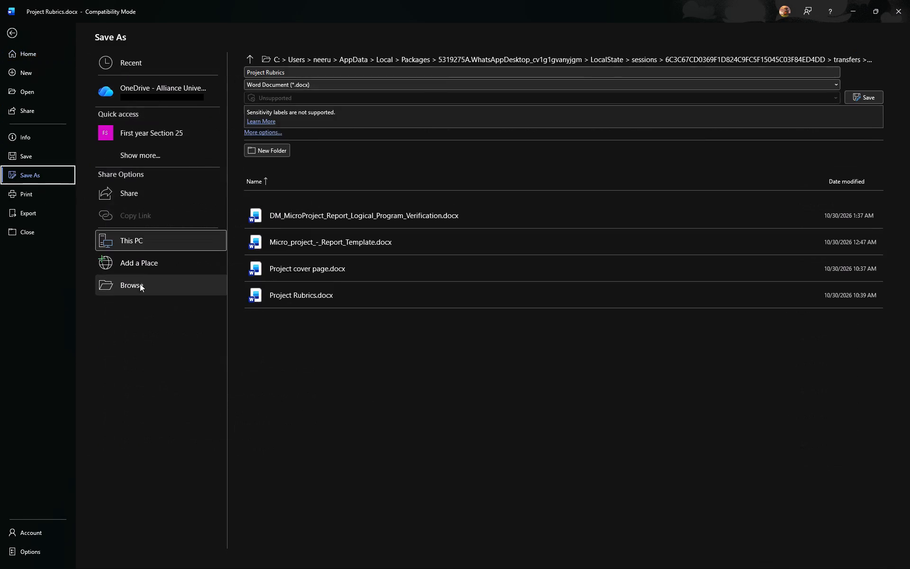
{"action": "left_click", "coordinate": [135, 276]}
{"action": "left_click", "coordinate": [111, 231]}
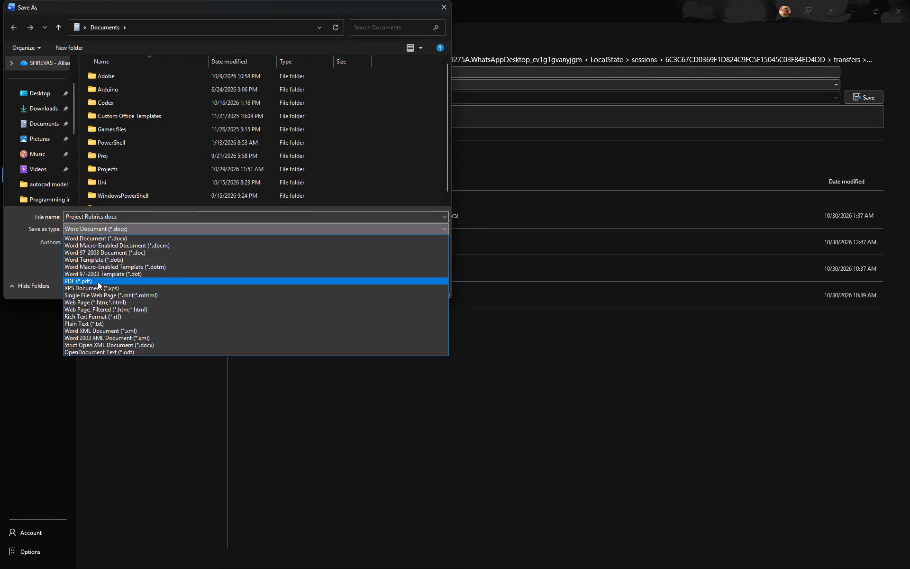
{"action": "left_click", "coordinate": [98, 282]}
{"action": "left_click", "coordinate": [51, 61]}
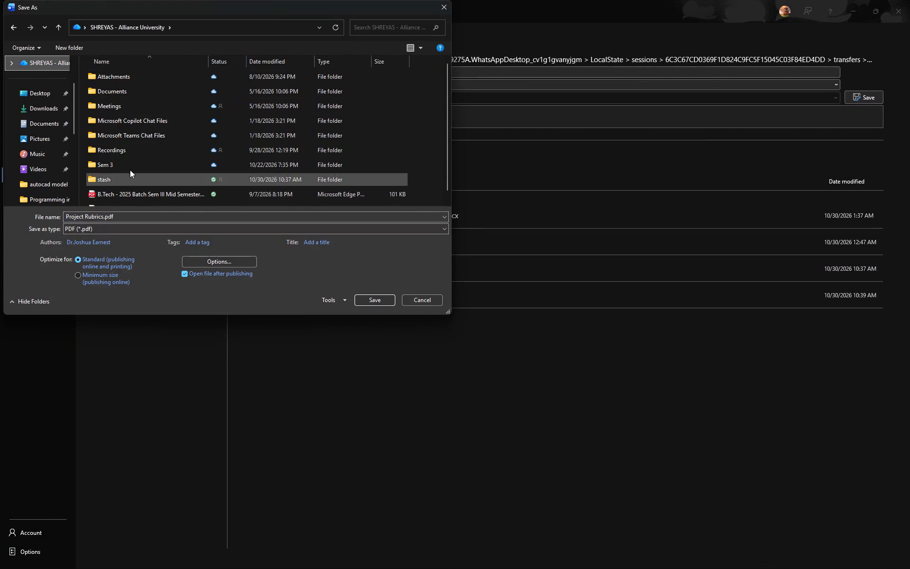
{"action": "double_click", "coordinate": [128, 178]}
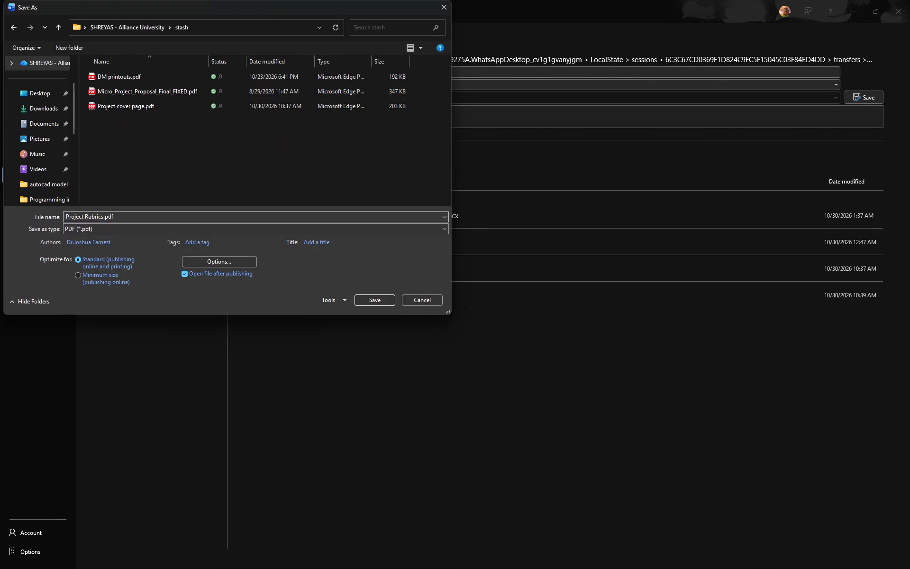
{"action": "left_click", "coordinate": [69, 219]}
{"action": "left_click", "coordinate": [66, 217]}
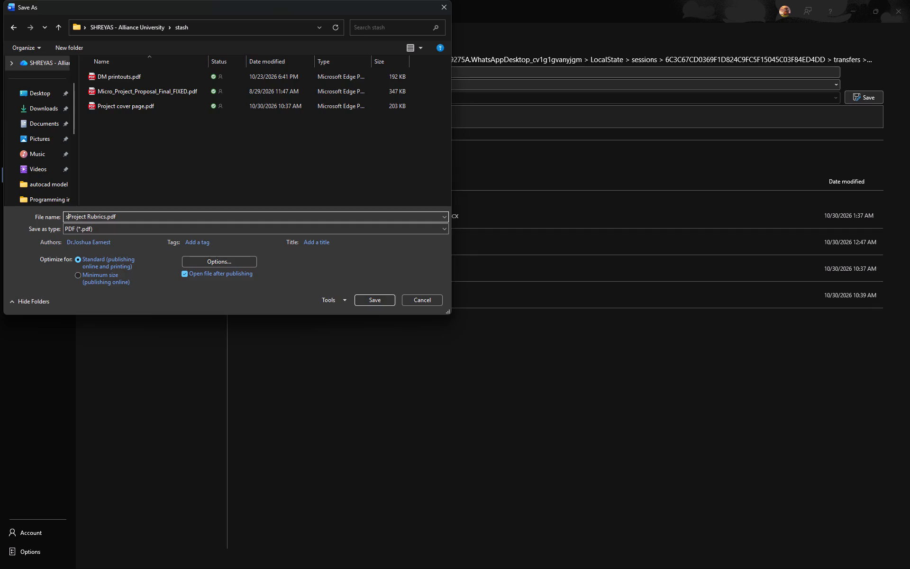
{"action": "key", "text": "BackSpace"}
{"action": "type", "text": "hreyas"}
{"action": "key", "text": "space"}
{"action": "left_click", "coordinate": [389, 297]}
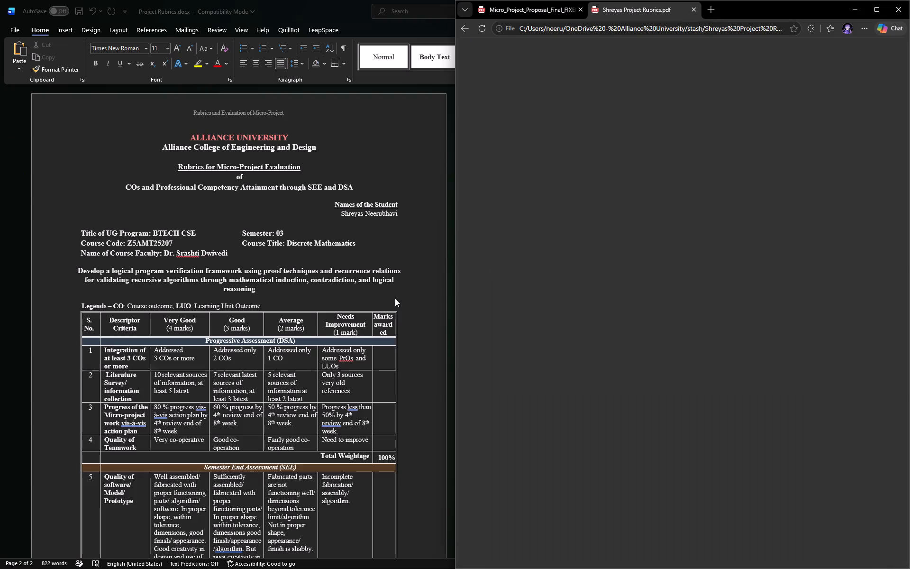
{"action": "left_click", "coordinate": [897, 5]}
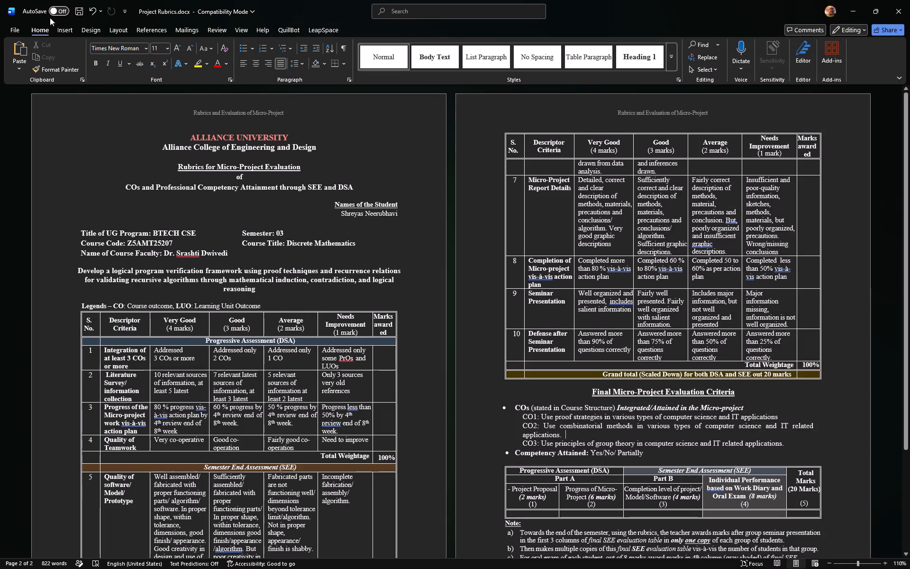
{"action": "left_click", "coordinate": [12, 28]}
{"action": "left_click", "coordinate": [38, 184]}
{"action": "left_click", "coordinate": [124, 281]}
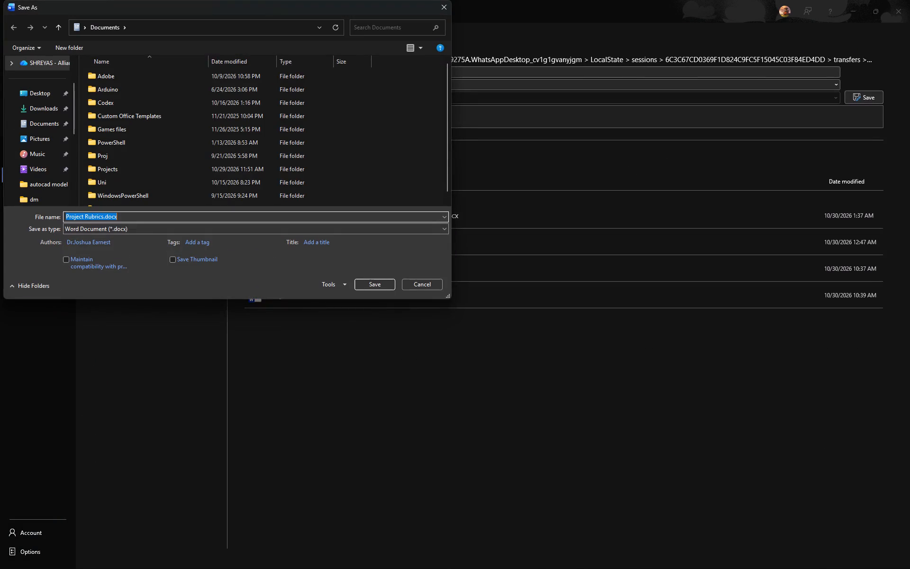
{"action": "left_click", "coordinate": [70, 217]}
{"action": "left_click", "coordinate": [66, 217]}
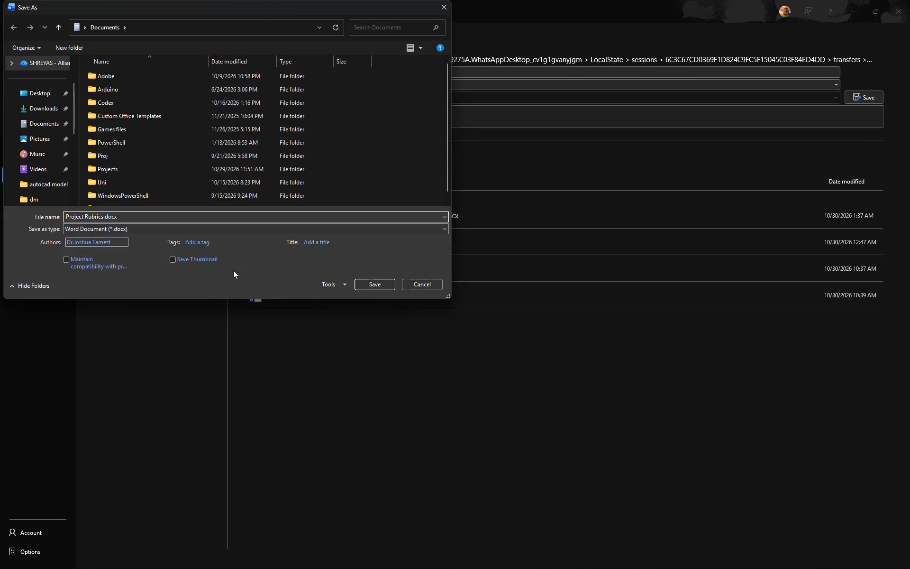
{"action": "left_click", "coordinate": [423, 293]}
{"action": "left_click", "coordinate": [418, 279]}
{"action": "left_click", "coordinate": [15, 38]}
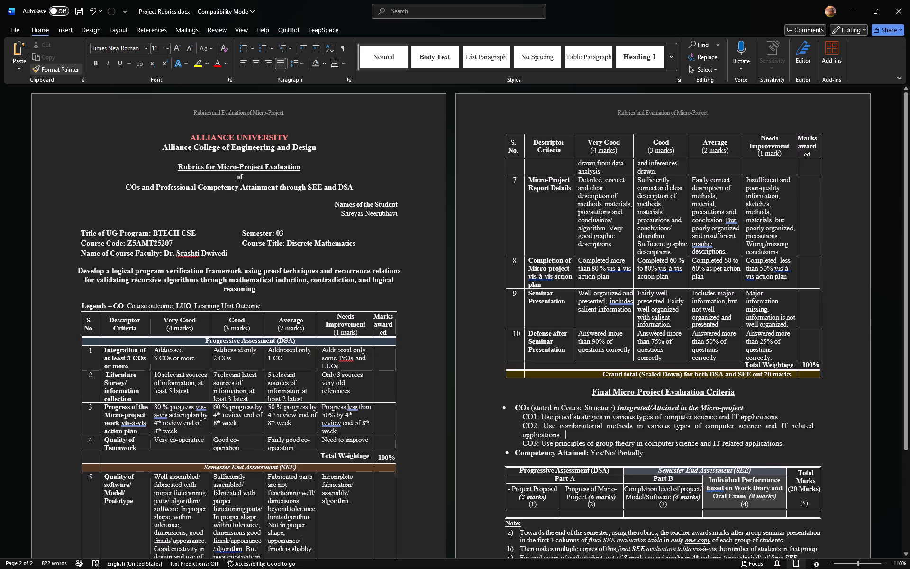
Replace the entry under Names of the Student with the second student's full name and save the document.
{"action": "left_click", "coordinate": [407, 217]}
{"action": "double_click", "coordinate": [407, 217]}
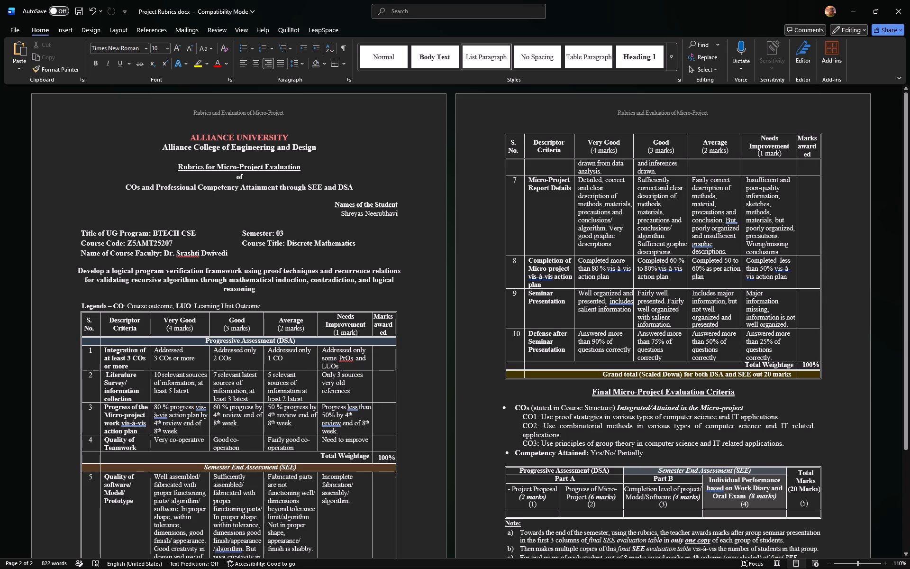
{"action": "key", "text": "ctrl+BackSpace"}
{"action": "key", "text": "ctrl+BackSpace"}
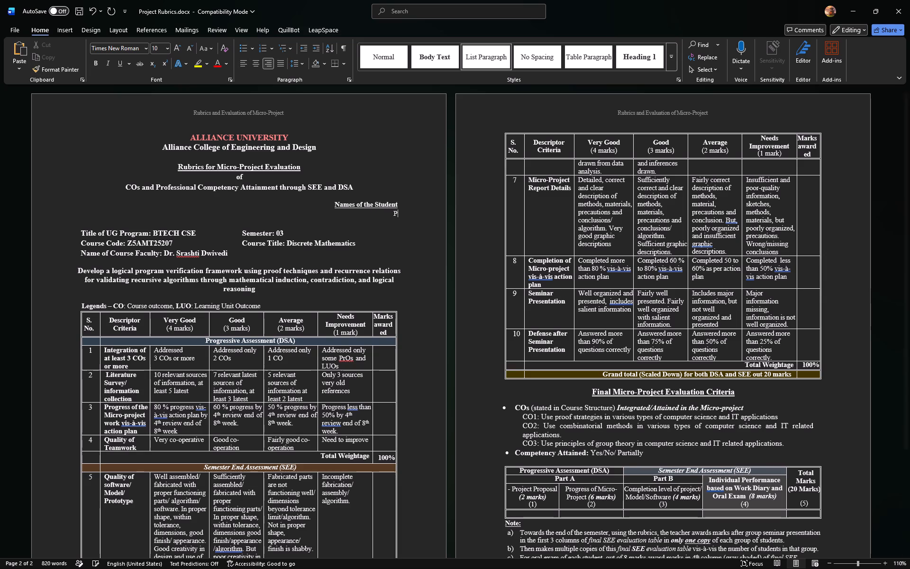
{"action": "key", "text": "r"}
{"action": "type", "text": "ashanth"}
{"action": "key", "text": "space"}
{"action": "key", "text": "ctrl+s"}
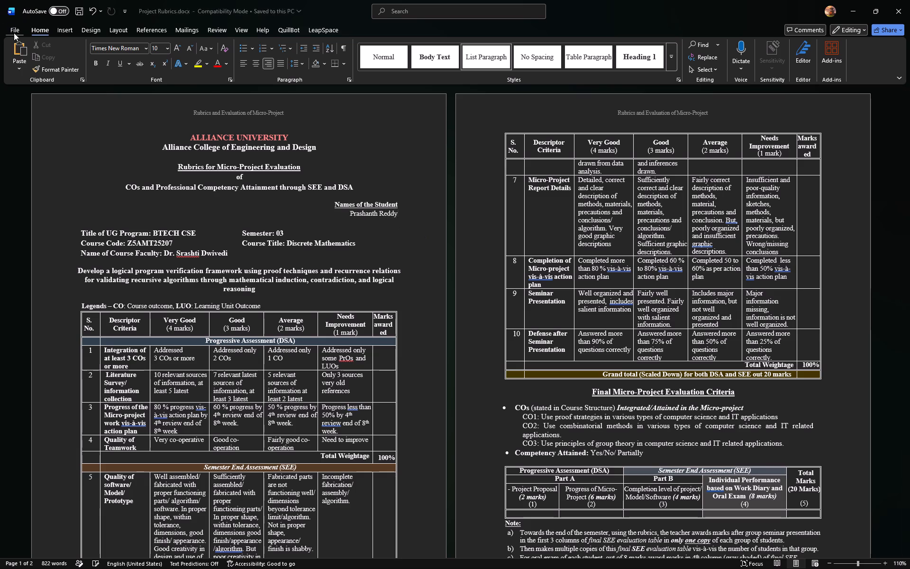
Export the rubrics as a PDF to the OneDrive stash folder, prefixing "Project Rubrics" with the second student's first name, and close the opened PDF window.
{"action": "left_click", "coordinate": [14, 33]}
{"action": "left_click", "coordinate": [27, 177]}
{"action": "left_click", "coordinate": [139, 286]}
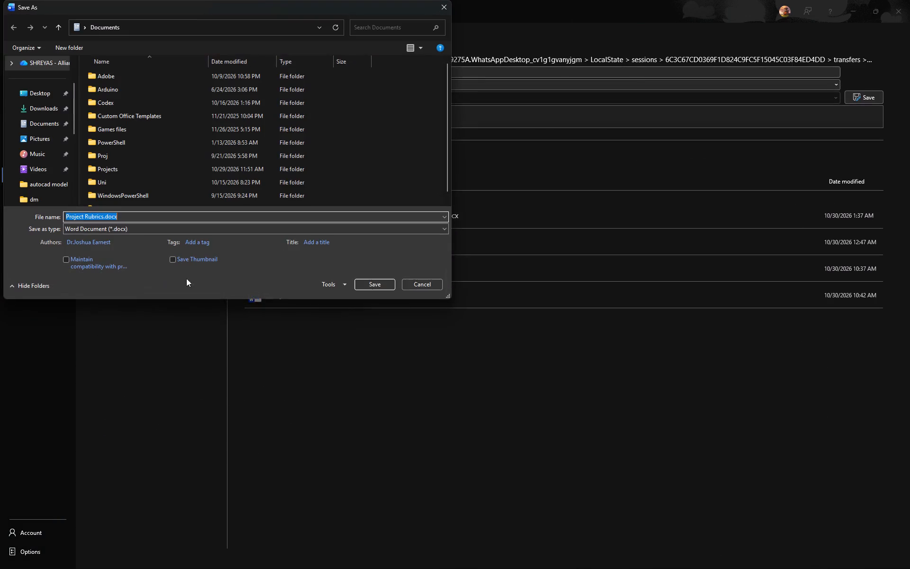
{"action": "left_click", "coordinate": [124, 231]}
{"action": "left_click", "coordinate": [109, 282]}
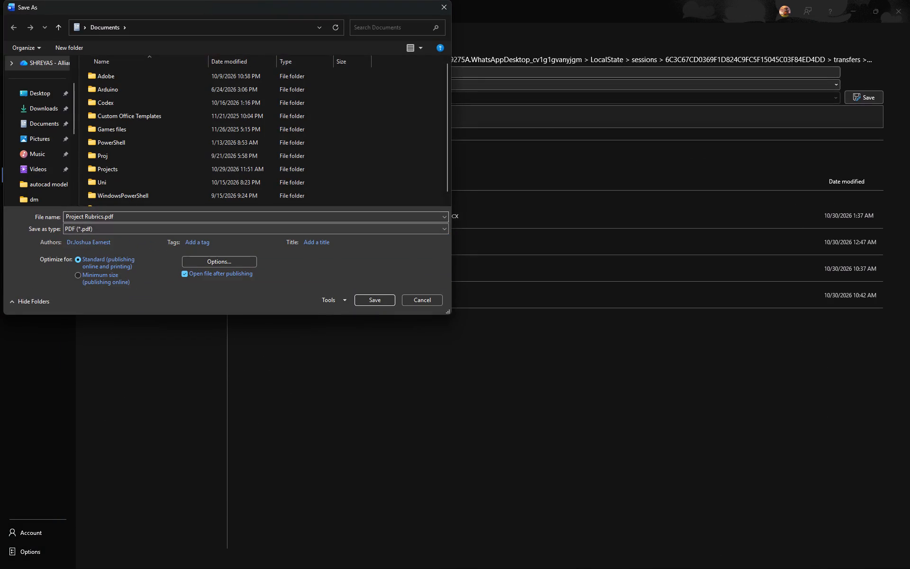
{"action": "left_click", "coordinate": [67, 216]}
{"action": "double_click", "coordinate": [64, 217]}
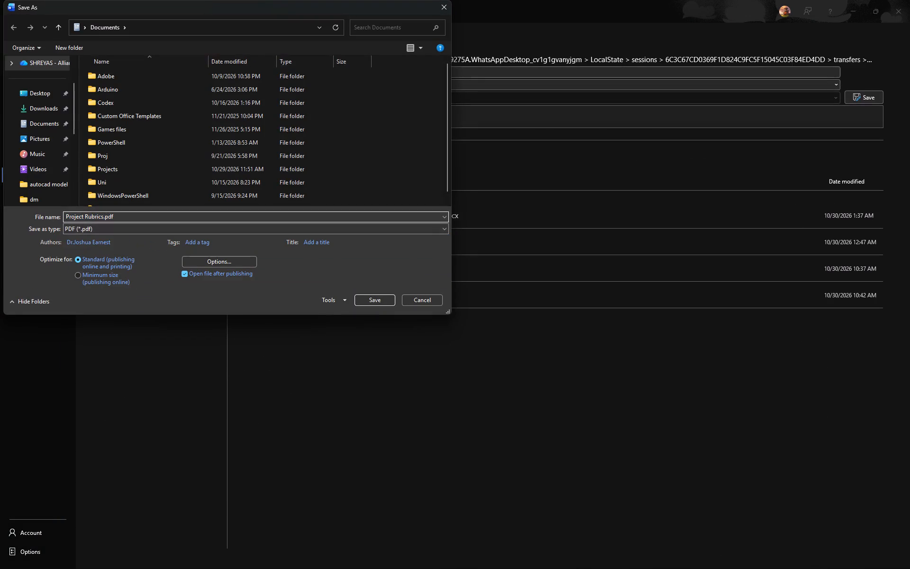
{"action": "type", "text": "rashanth"}
{"action": "key", "text": "space"}
{"action": "scroll", "coordinate": [119, 171], "scroll_direction": "down", "scroll_amount": 6}
{"action": "scroll", "coordinate": [118, 168], "scroll_direction": "up", "scroll_amount": 7}
{"action": "left_click", "coordinate": [53, 69]}
{"action": "left_click", "coordinate": [110, 184]}
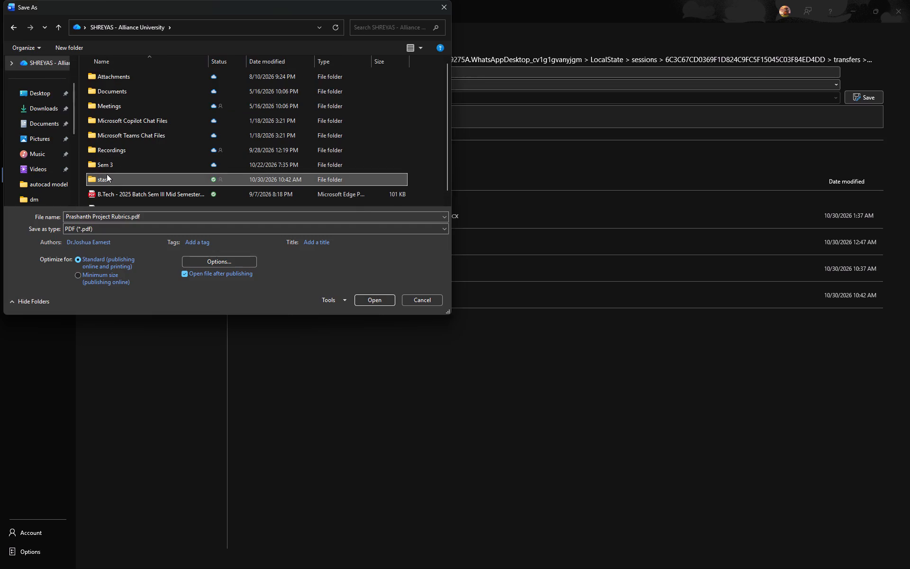
{"action": "double_click", "coordinate": [107, 174]}
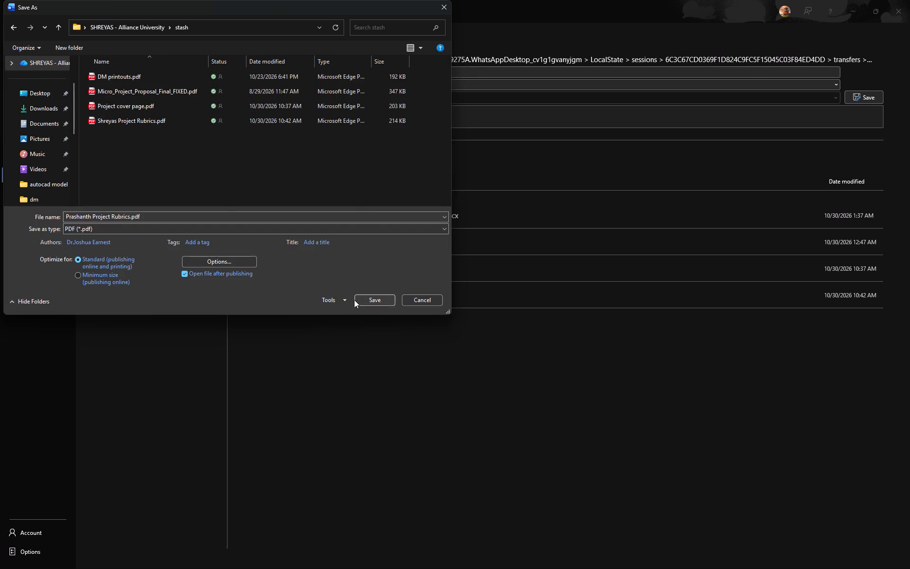
{"action": "left_click", "coordinate": [357, 299]}
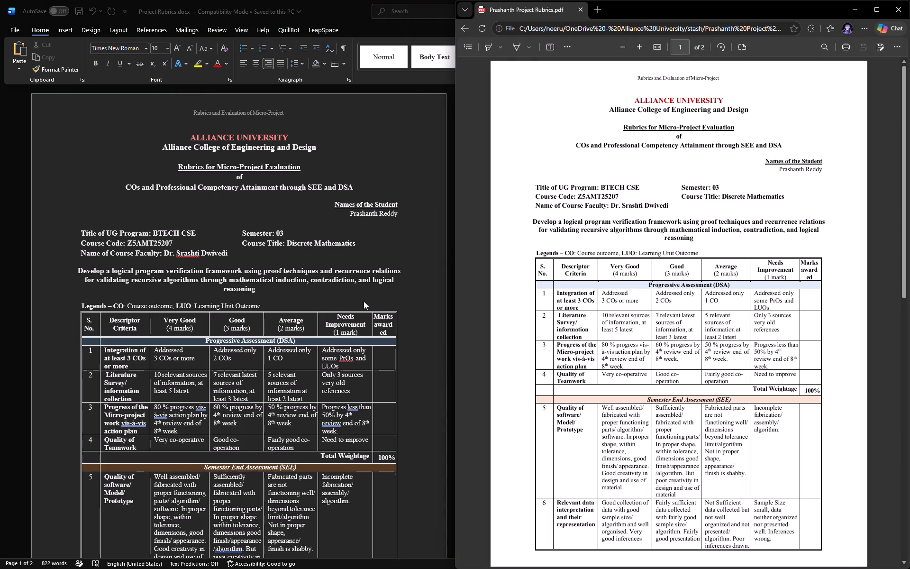
{"action": "left_click", "coordinate": [901, 14]}
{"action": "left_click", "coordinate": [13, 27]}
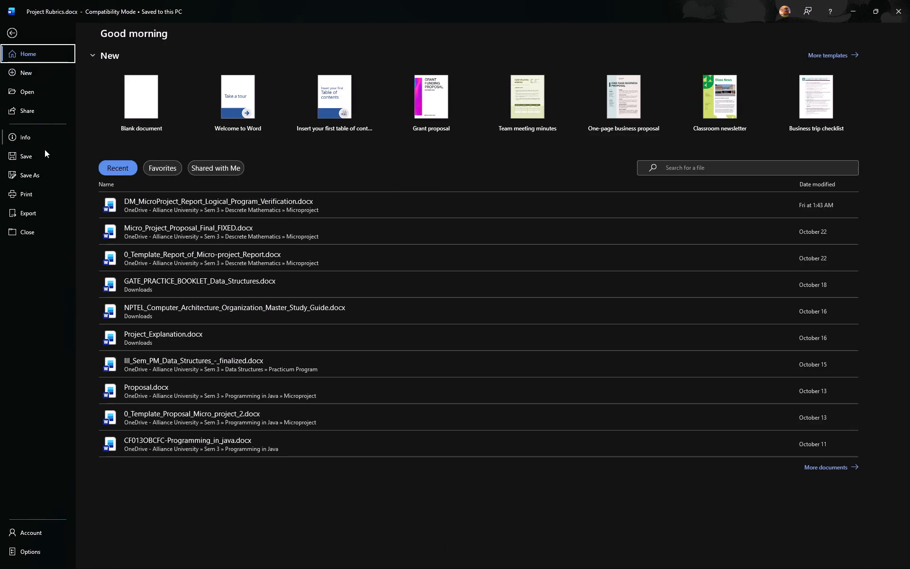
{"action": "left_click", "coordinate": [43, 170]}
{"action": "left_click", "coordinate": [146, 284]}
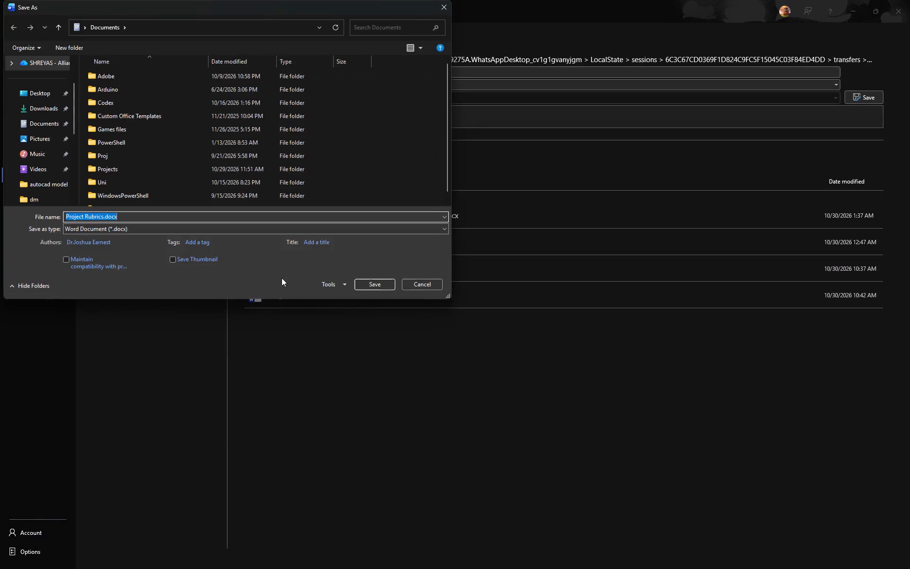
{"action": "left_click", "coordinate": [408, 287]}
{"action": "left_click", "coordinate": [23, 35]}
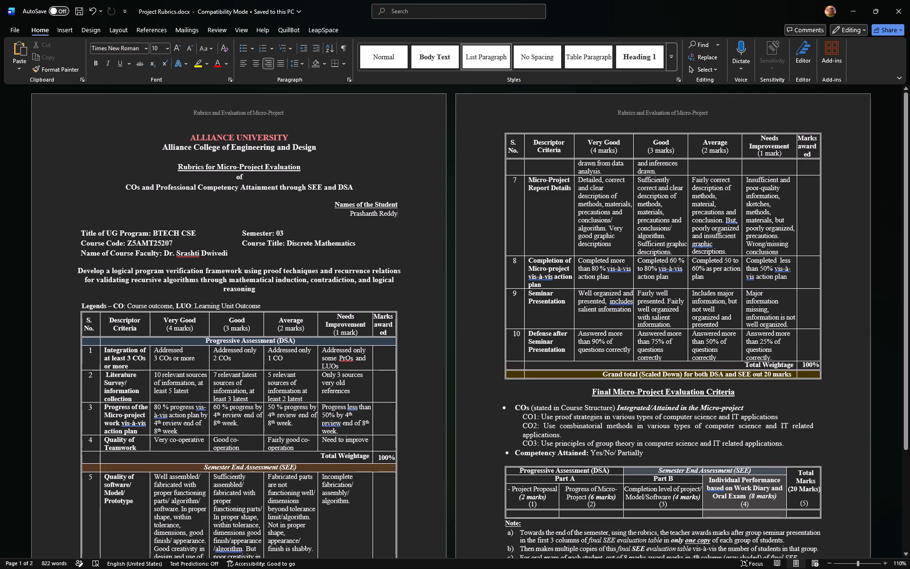
Replace the entry under Names of the Student with the third student's first name and initials.
{"action": "left_click", "coordinate": [399, 215]}
{"action": "key", "text": "ctrl+BackSpace"}
{"action": "key", "text": "ctrl+BackSpace"}
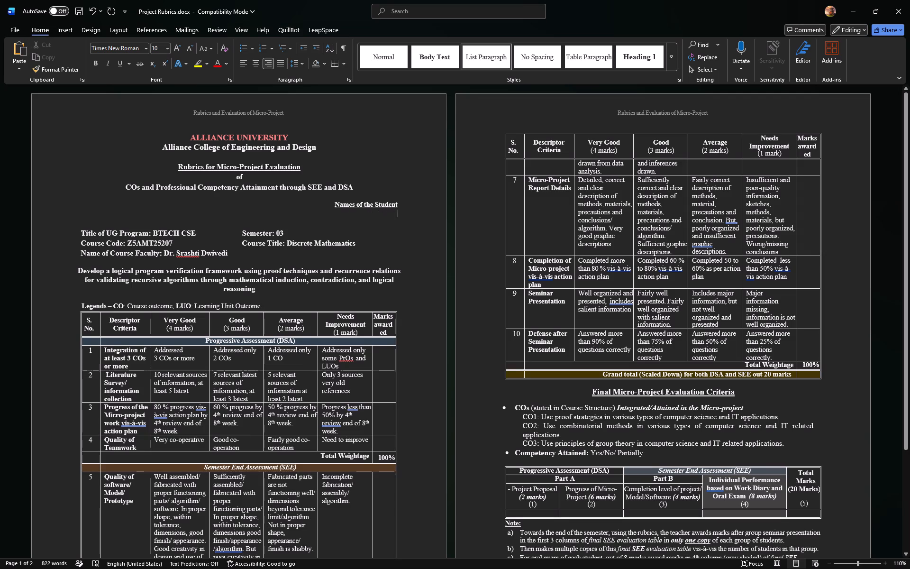
{"action": "type", "text": "awt"}
{"action": "key", "text": "BackSpace"}
{"action": "key", "text": "BackSpace"}
{"action": "type", "text": "twik"}
{"action": "key", "text": "space"}
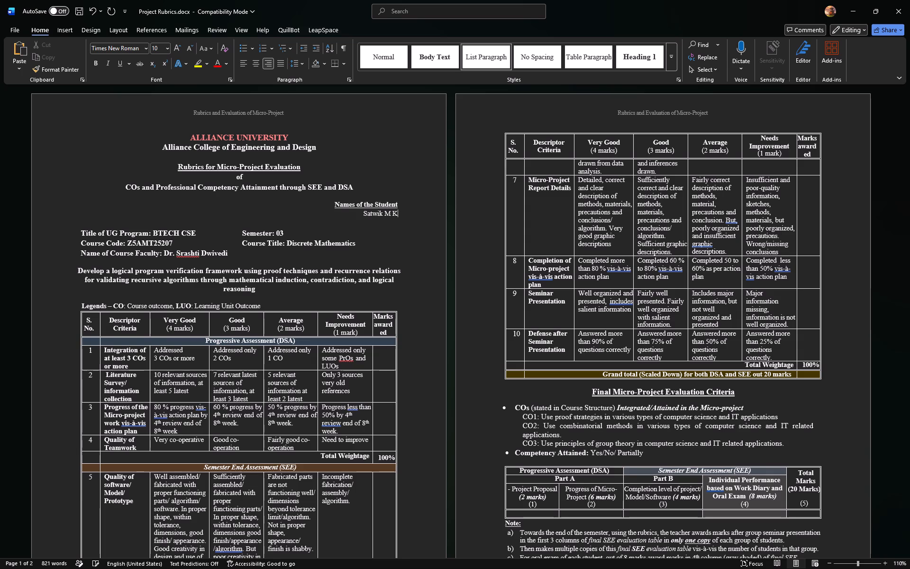
Export the rubrics as a PDF to the OneDrive stash folder, prefixing "Project Rubrics" with the third student's first name, and close the opened PDF window.
{"action": "left_click", "coordinate": [10, 28]}
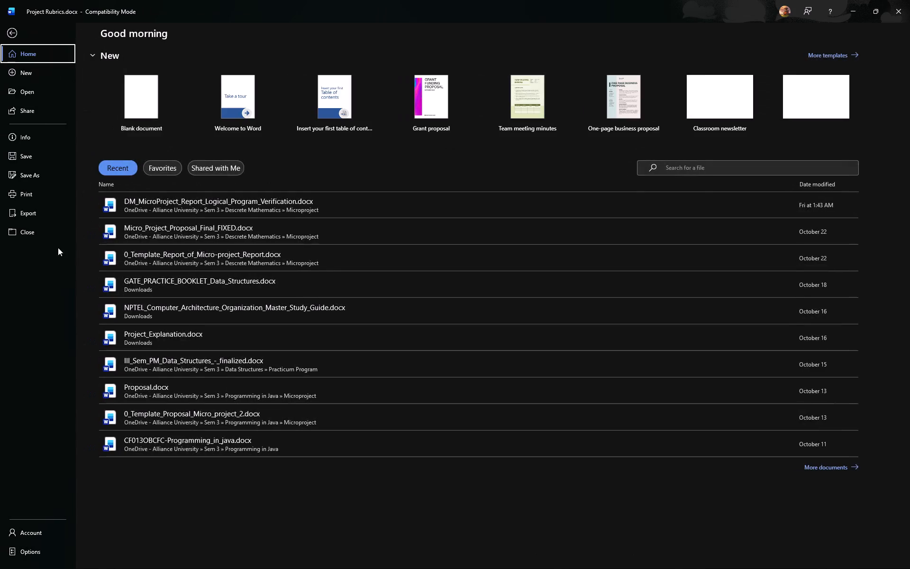
{"action": "left_click", "coordinate": [44, 182]}
{"action": "left_click", "coordinate": [130, 288]}
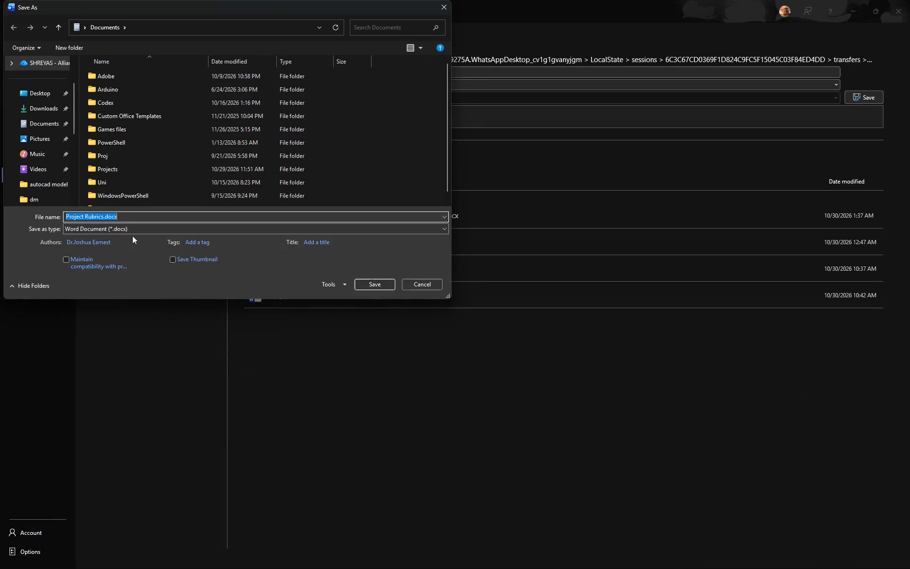
{"action": "left_click", "coordinate": [126, 228]}
{"action": "left_click", "coordinate": [91, 280]}
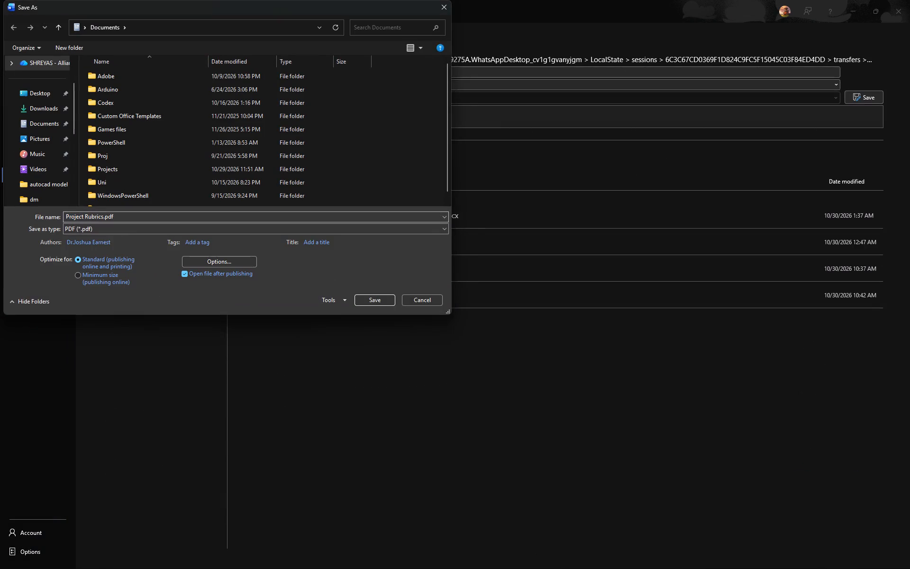
{"action": "double_click", "coordinate": [64, 217]}
{"action": "left_click", "coordinate": [65, 216]}
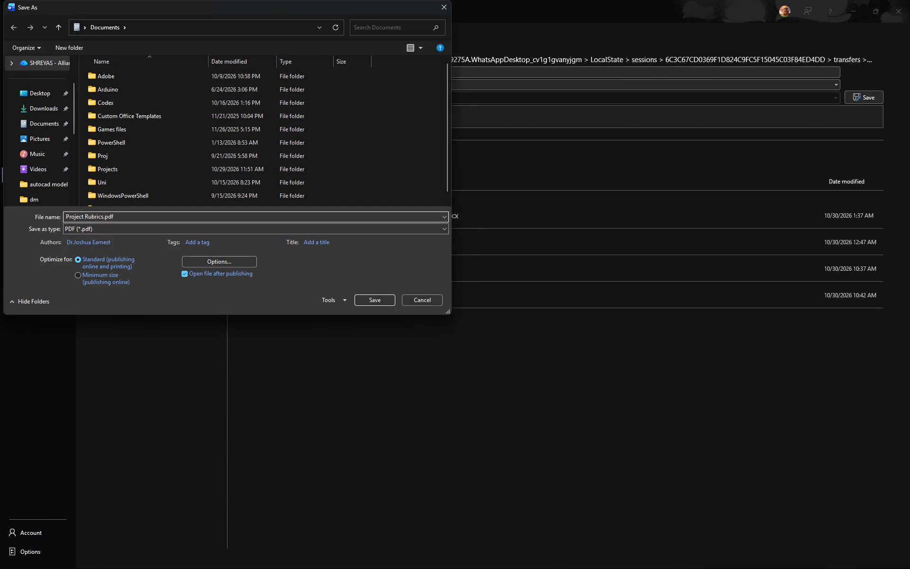
{"action": "type", "text": "atwik"}
{"action": "key", "text": "space"}
{"action": "left_click", "coordinate": [30, 67]}
{"action": "double_click", "coordinate": [109, 167]}
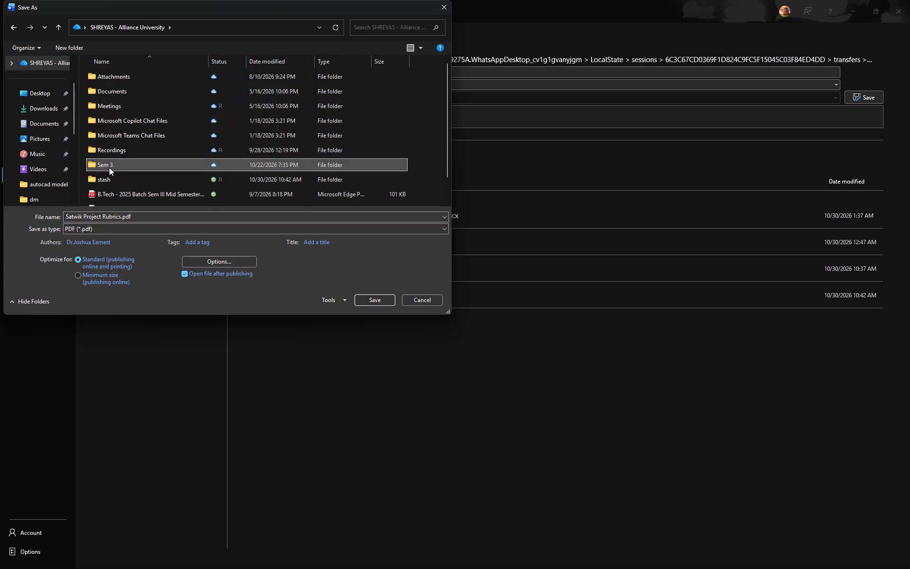
{"action": "left_click", "coordinate": [150, 30]}
{"action": "double_click", "coordinate": [104, 179]}
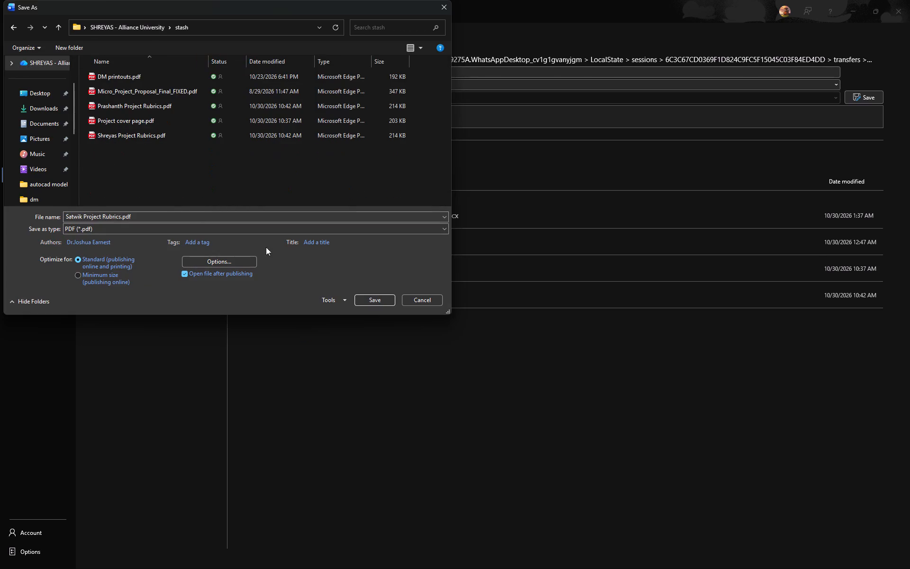
{"action": "left_click", "coordinate": [368, 299]}
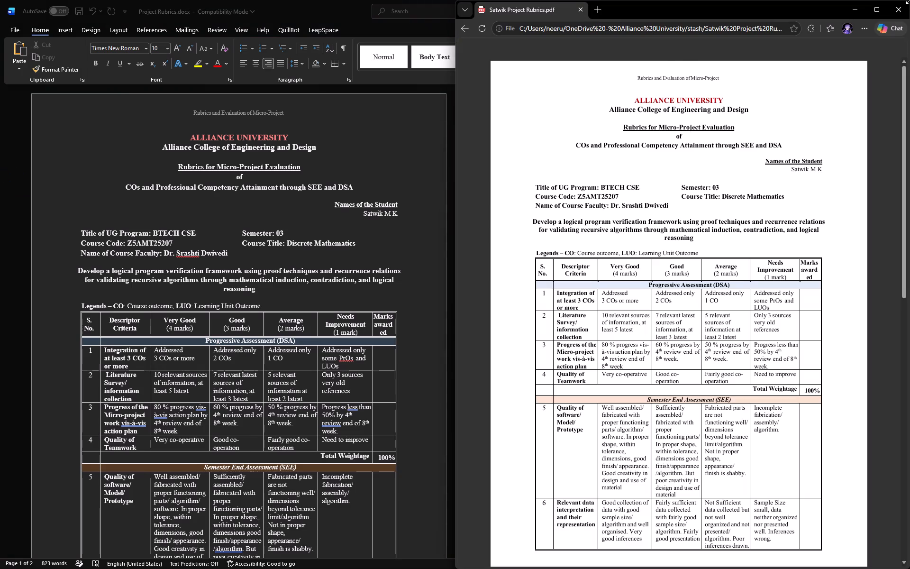
{"action": "left_click", "coordinate": [901, 15]}
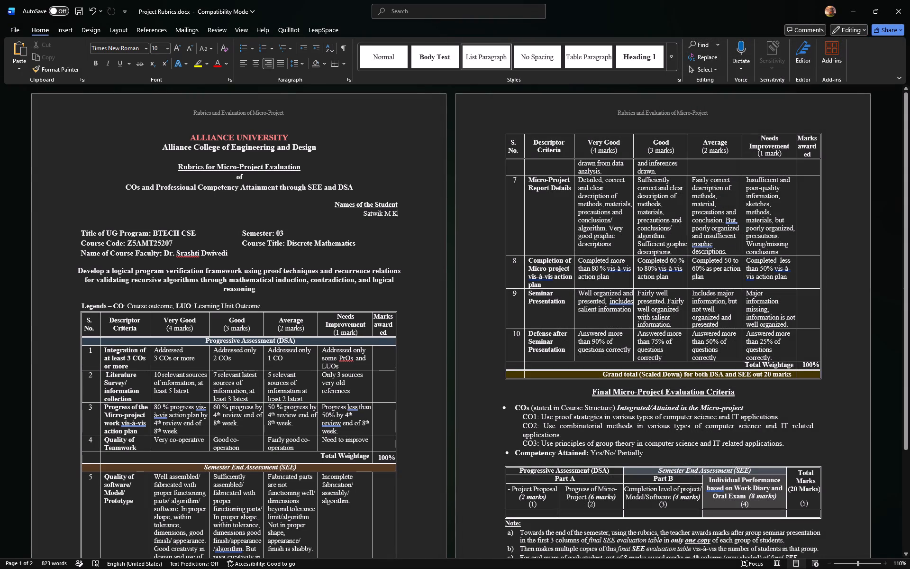
Replace the entry under Names of the Student with the fourth student's first name and initials, and save the document.
{"action": "left_click", "coordinate": [409, 217]}
{"action": "key", "text": "ctrl+BackSpace"}
{"action": "key", "text": "ctrl+BackSpace"}
{"action": "key", "text": "ctrl+BackSpace"}
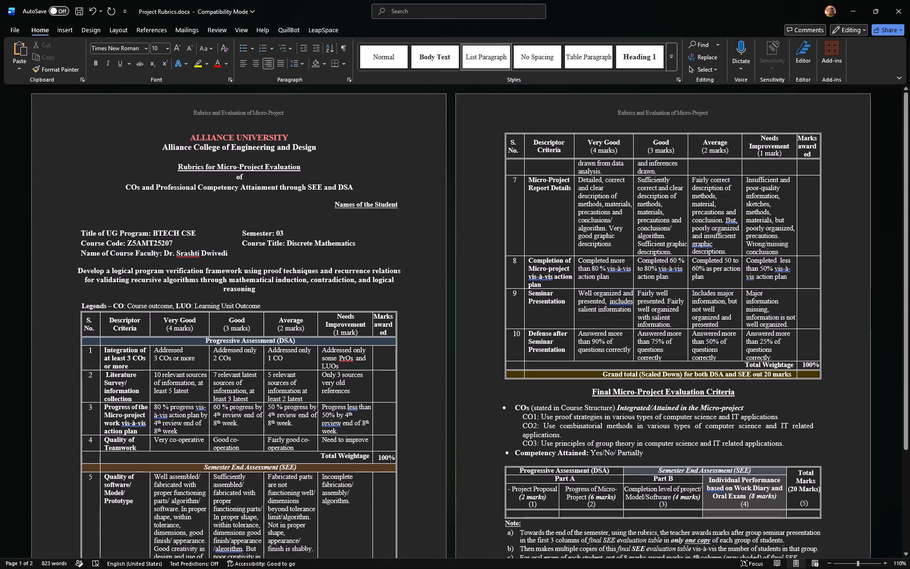
{"action": "type", "text": "arhsini"}
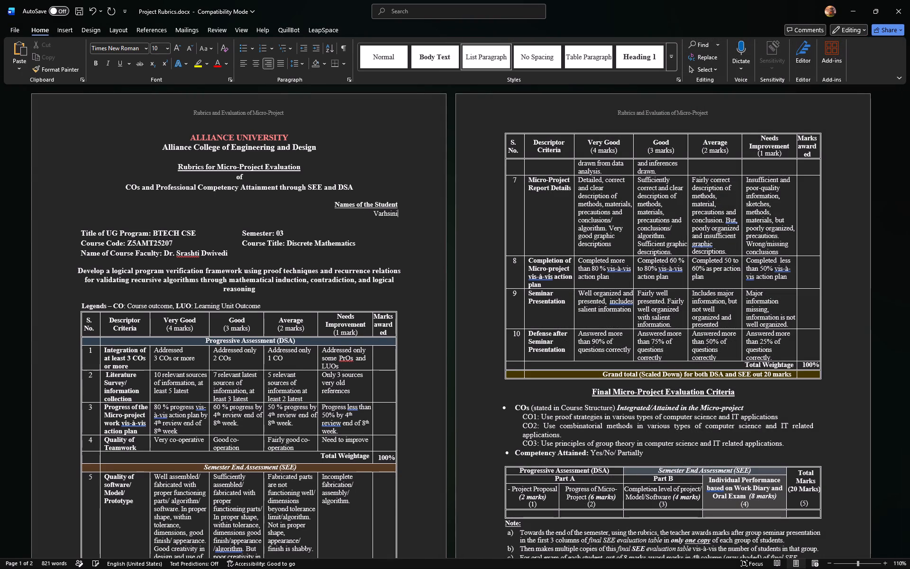
{"action": "key", "text": "space"}
{"action": "key", "text": "ctrl+BackSpace"}
{"action": "key", "text": "BackSpace"}
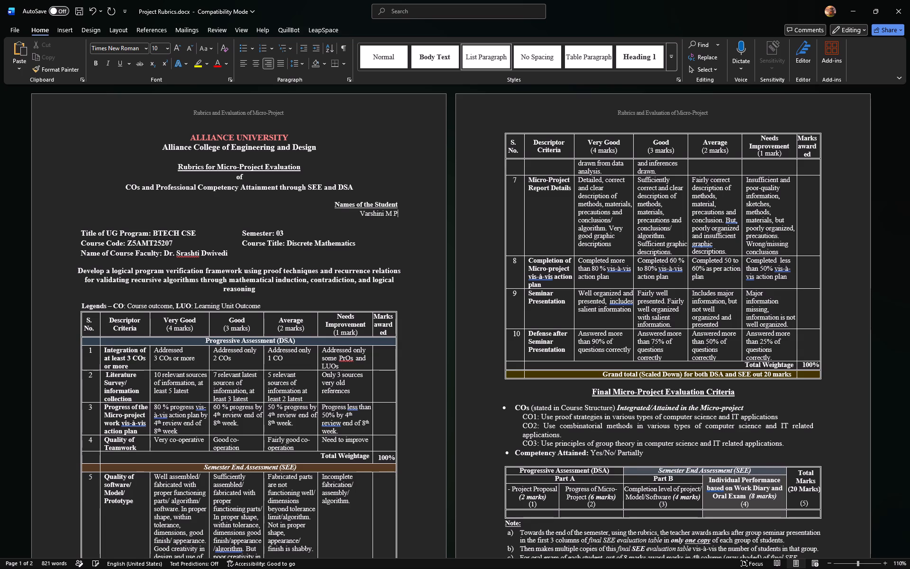
{"action": "key", "text": "ctrl+s"}
Export the rubrics as a PDF to the OneDrive stash folder, prefixing "Project Rubrics" with the fourth student's first name, and close the opened PDF window.
{"action": "left_click", "coordinate": [7, 25]}
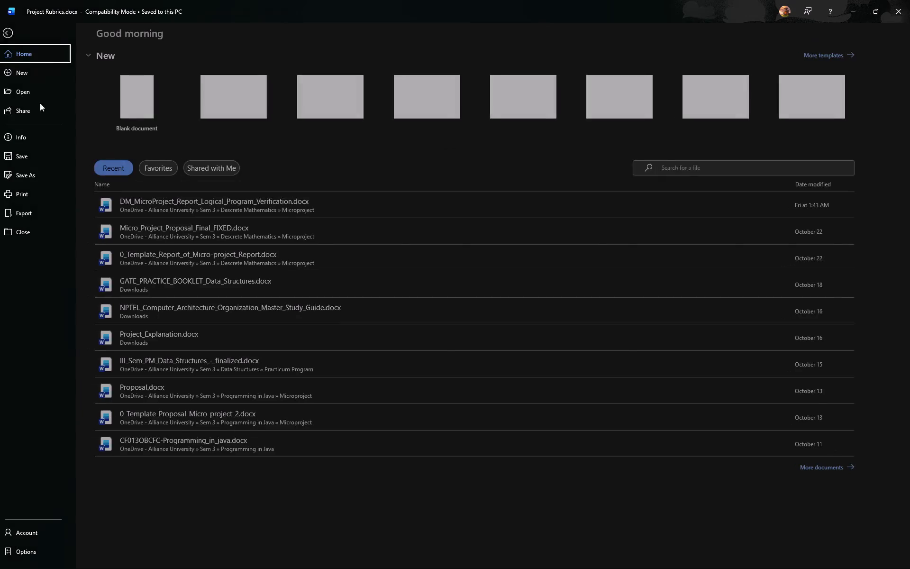
{"action": "left_click", "coordinate": [46, 179]}
{"action": "left_click", "coordinate": [151, 283]}
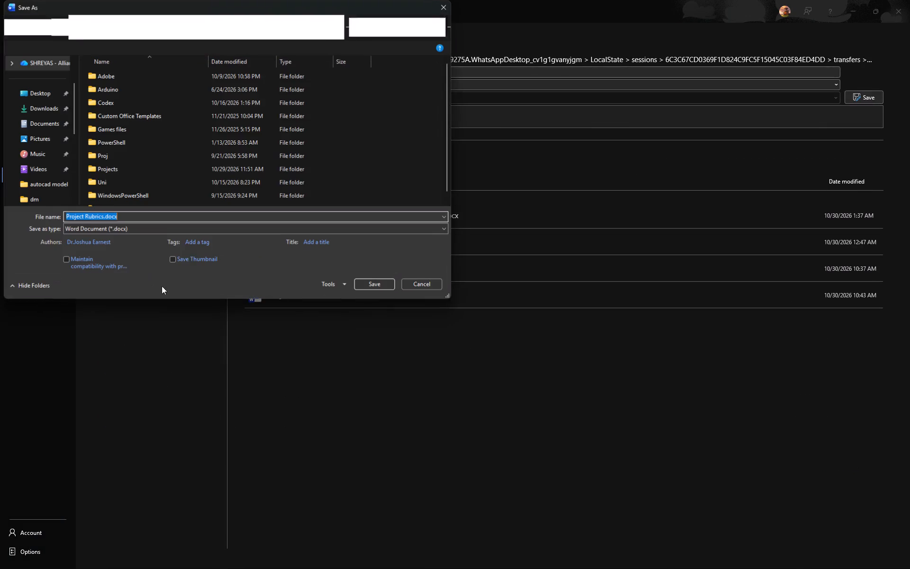
{"action": "left_click", "coordinate": [155, 234]}
{"action": "left_click", "coordinate": [148, 231]}
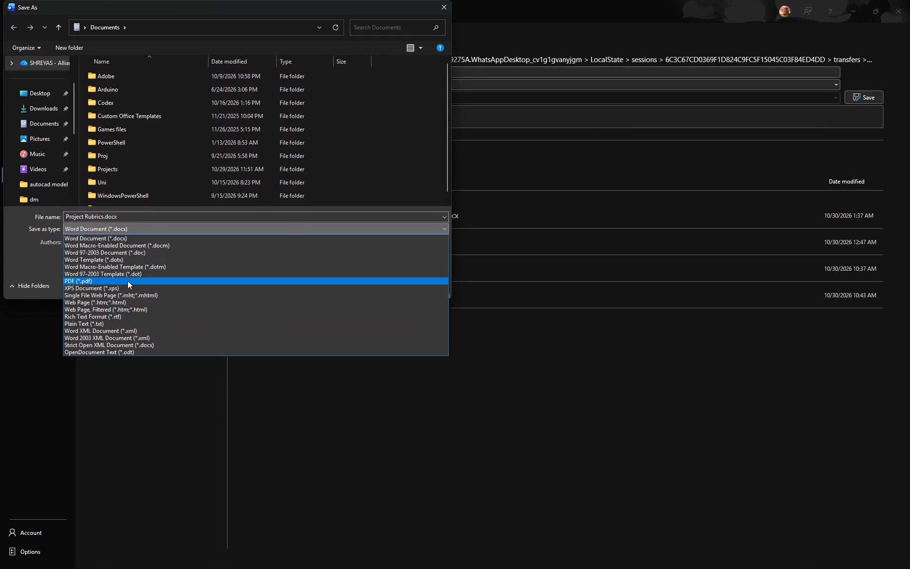
{"action": "left_click", "coordinate": [127, 281]}
{"action": "left_click", "coordinate": [67, 217]}
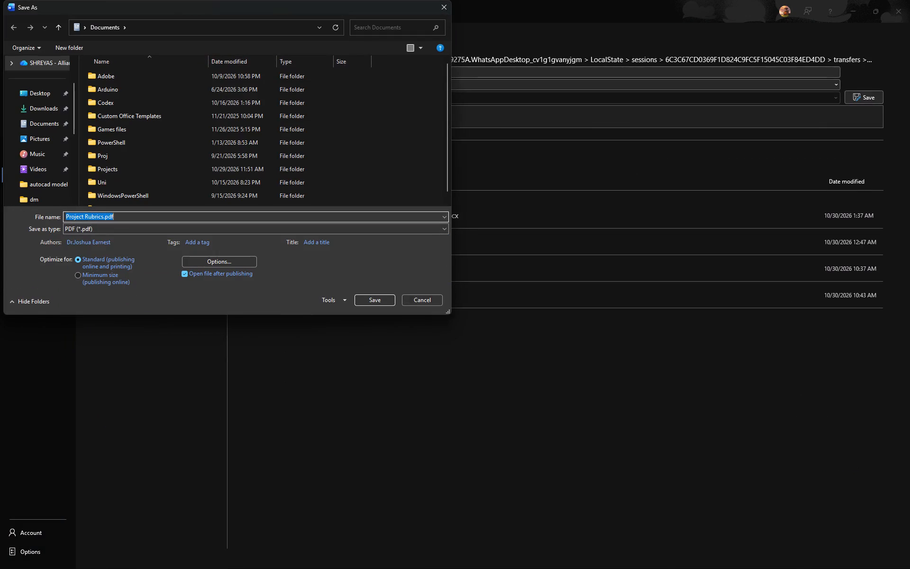
{"action": "key", "text": "Left"}
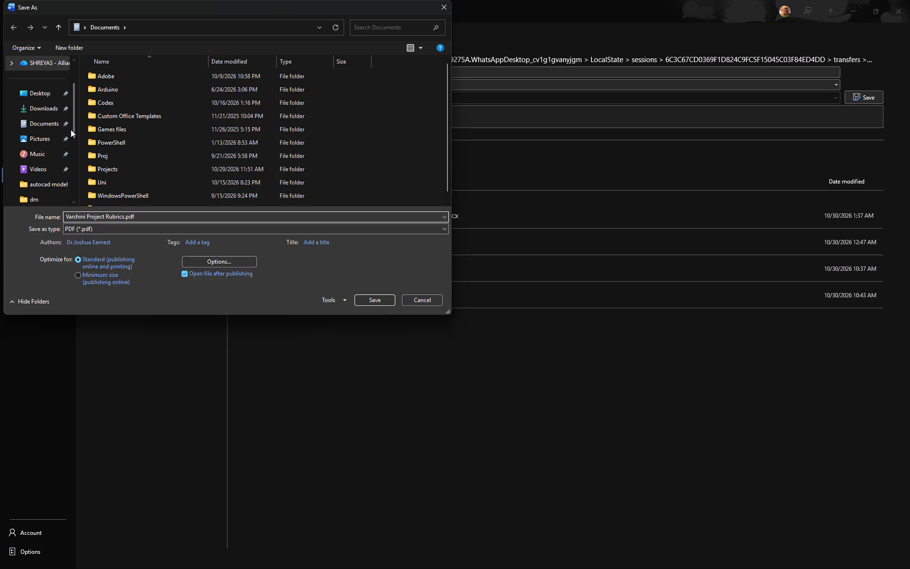
{"action": "left_click", "coordinate": [37, 56]}
{"action": "left_click", "coordinate": [45, 65]}
{"action": "double_click", "coordinate": [127, 174]}
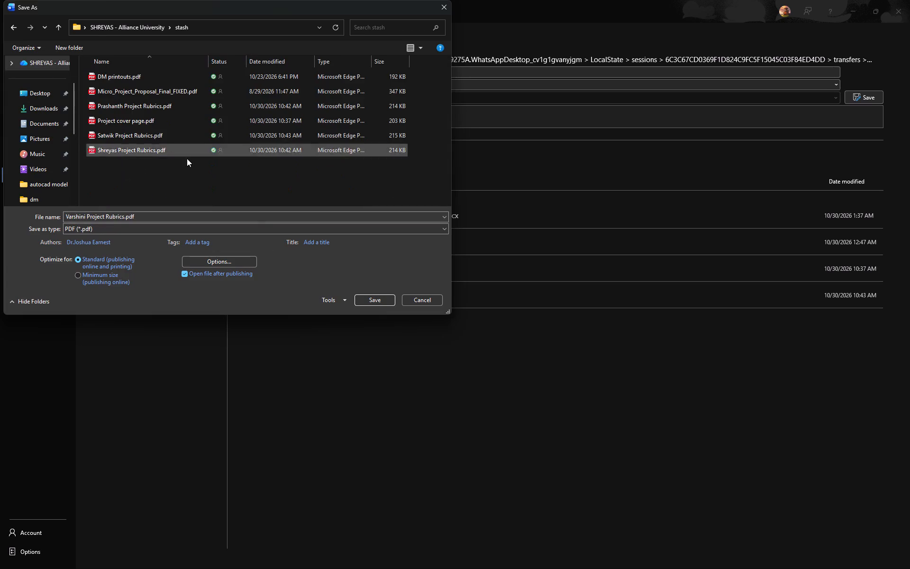
{"action": "left_click", "coordinate": [358, 303]}
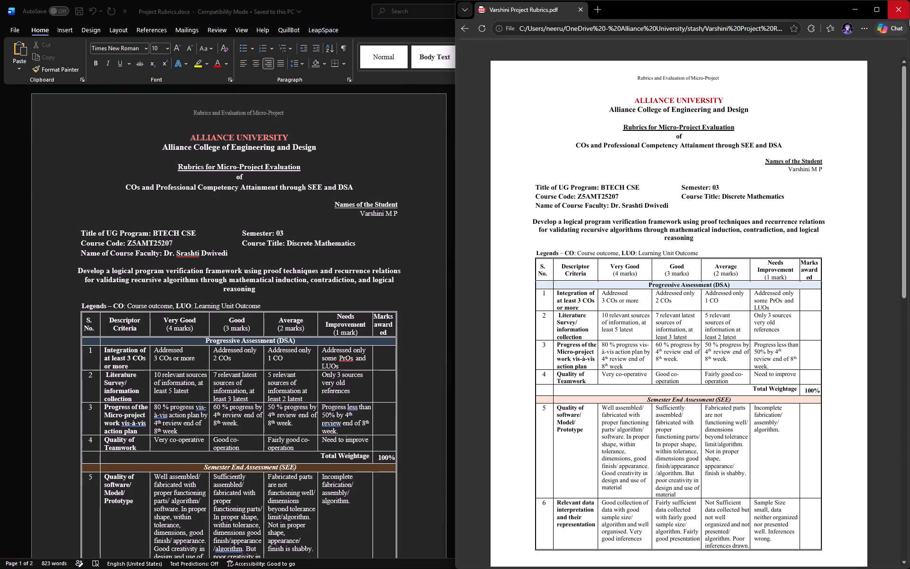
{"action": "left_click", "coordinate": [902, 16]}
Replace the entry under Names of the Student with the fifth student's full name, and save the document.
{"action": "left_click", "coordinate": [407, 216]}
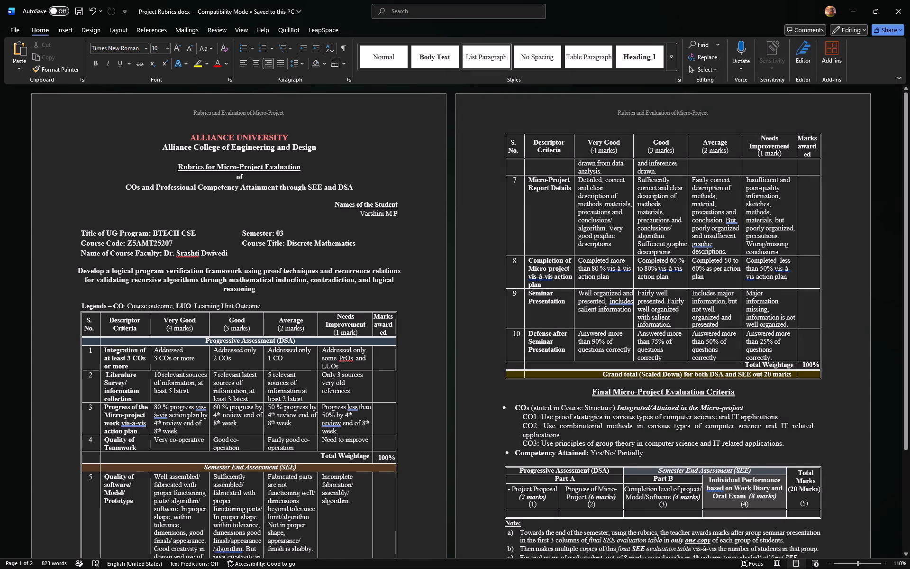
{"action": "key", "text": "ctrl+BackSpace"}
{"action": "key", "text": "ctrl+BackSpace"}
{"action": "key", "text": "ctrl+BackSpace"}
{"action": "key", "text": "ctrl+BackSpace"}
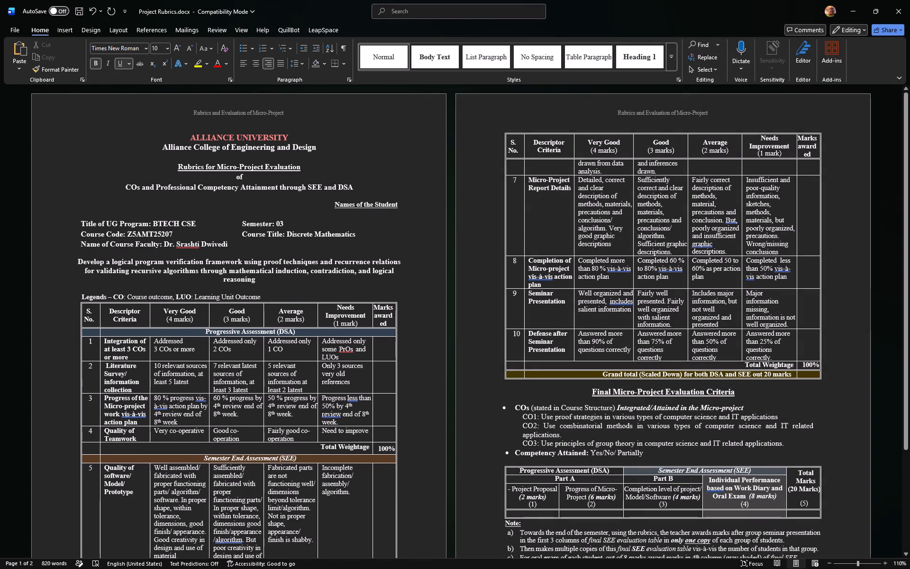
{"action": "key", "text": "Return"}
{"action": "key", "text": "ctrl+z"}
{"action": "key", "text": "ctrl+z"}
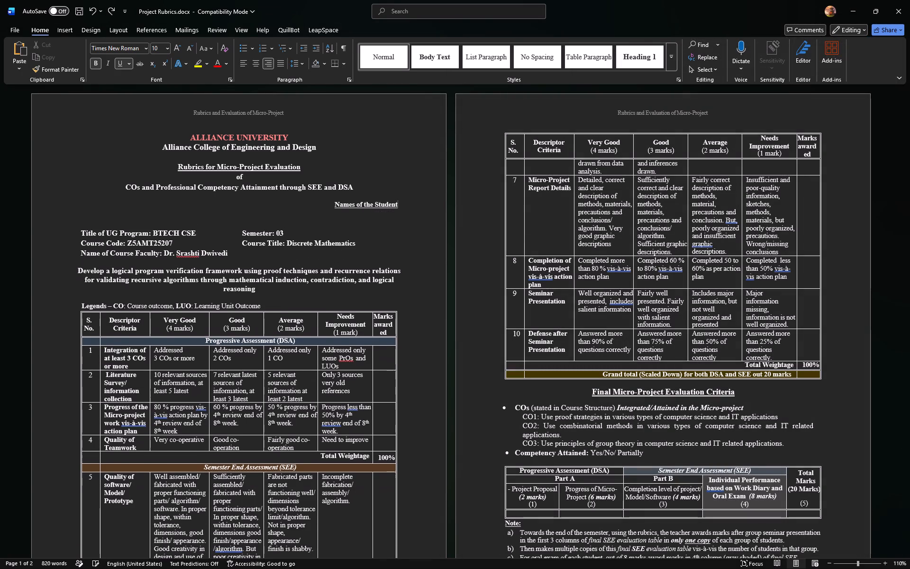
{"action": "key", "text": "ctrl+z"}
{"action": "key", "text": "ctrl+BackSpace"}
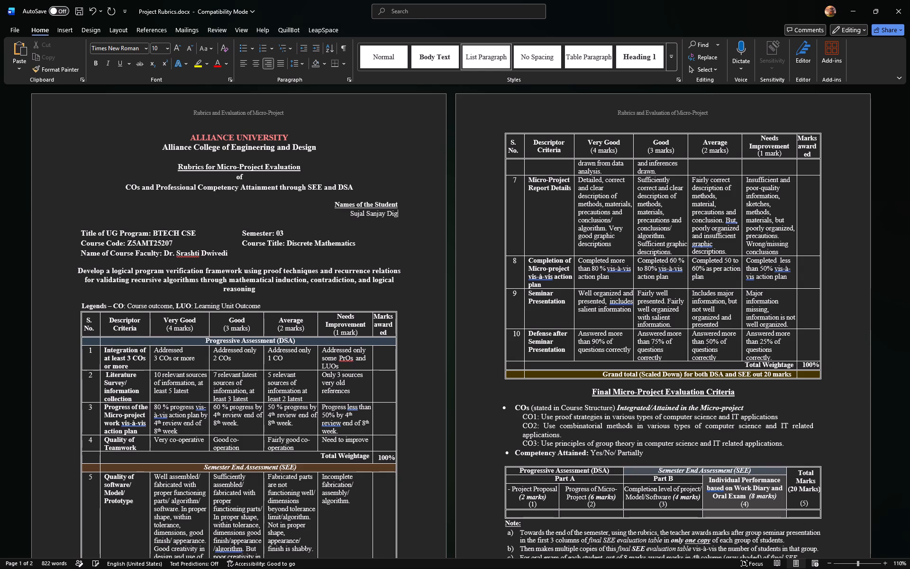
{"action": "key", "text": "BackSpace"}
{"action": "key", "text": "BackSpace"}
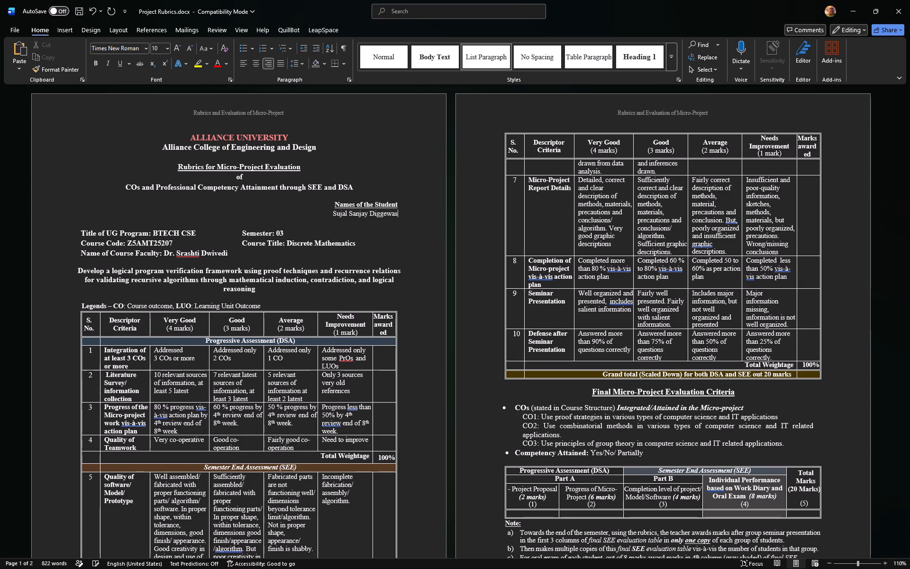
{"action": "key", "text": "BackSpace"}
{"action": "type", "text": "di"}
{"action": "key", "text": "ctrl+s"}
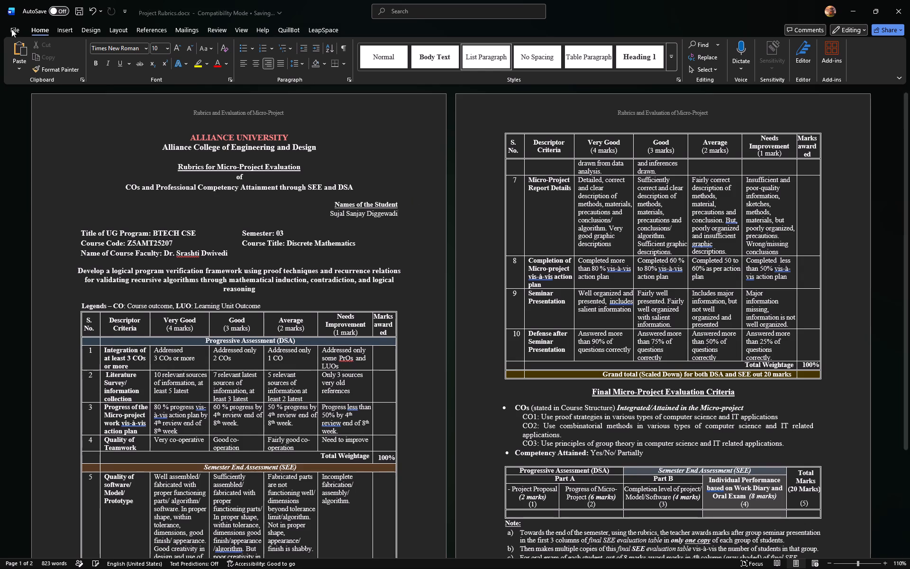
Export the rubrics as a PDF to the OneDrive stash folder, prefixing "Project Rubrics" with the fifth student's first name, and close the opened PDF window.
{"action": "left_click", "coordinate": [10, 30]}
{"action": "left_click", "coordinate": [35, 178]}
{"action": "left_click", "coordinate": [143, 288]}
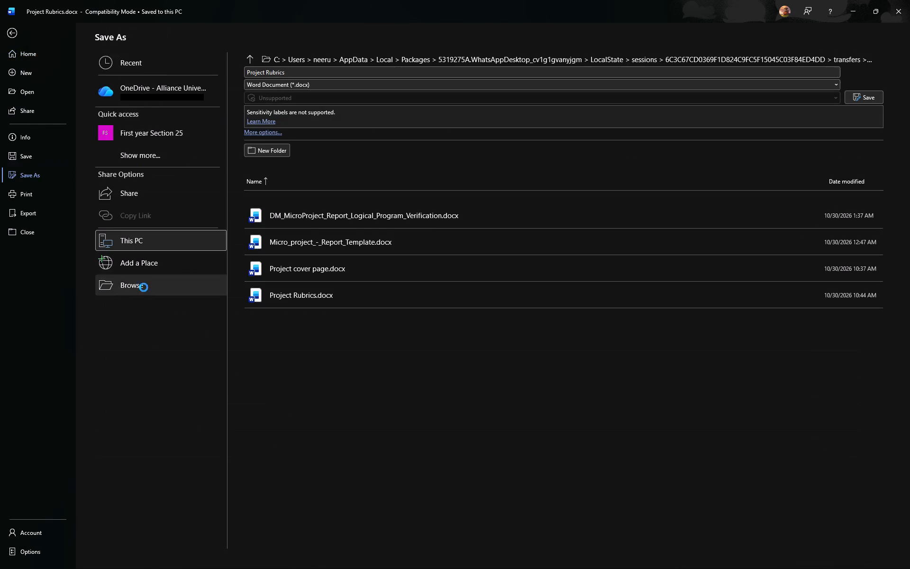
{"action": "left_click", "coordinate": [98, 231]}
{"action": "left_click", "coordinate": [90, 282]}
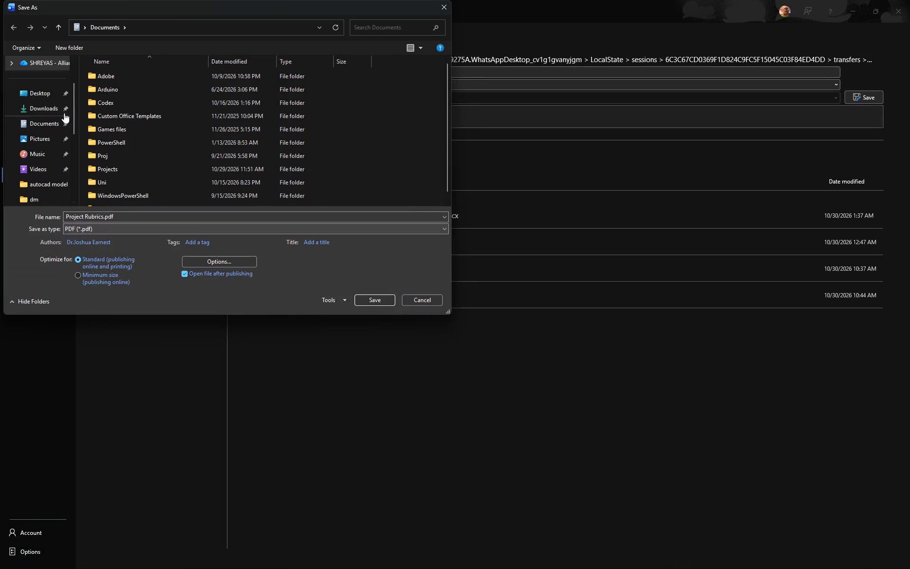
{"action": "left_click", "coordinate": [36, 62]}
{"action": "double_click", "coordinate": [114, 183]}
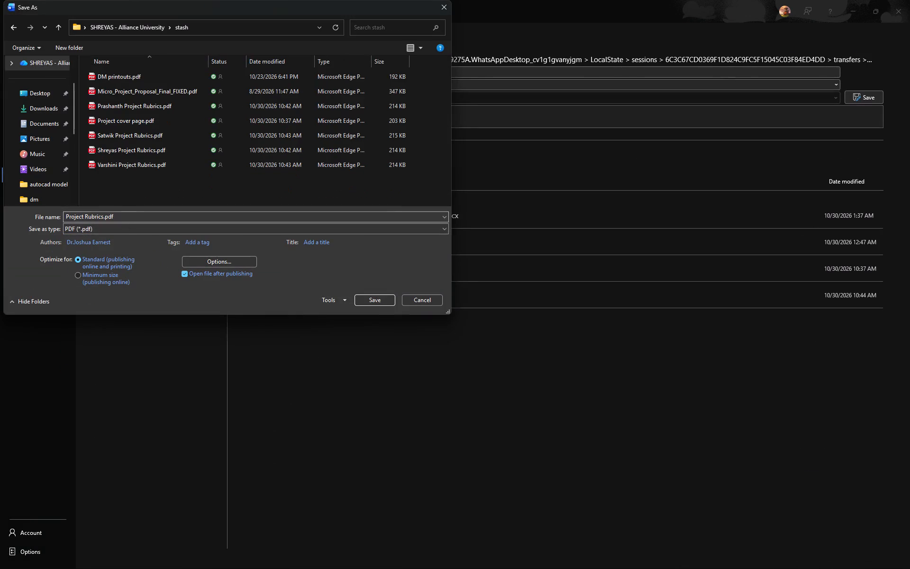
{"action": "left_click", "coordinate": [65, 215]}
{"action": "double_click", "coordinate": [65, 215]}
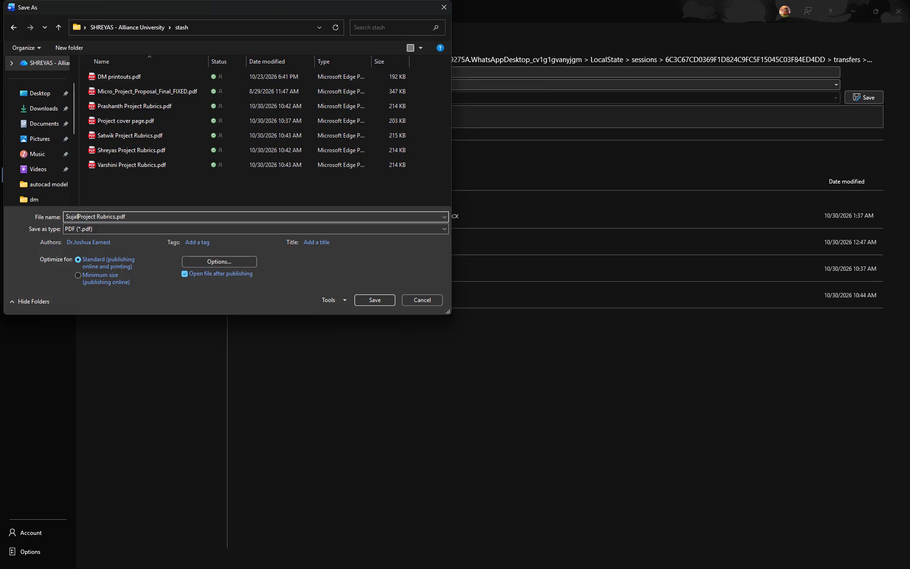
{"action": "left_click", "coordinate": [384, 305]}
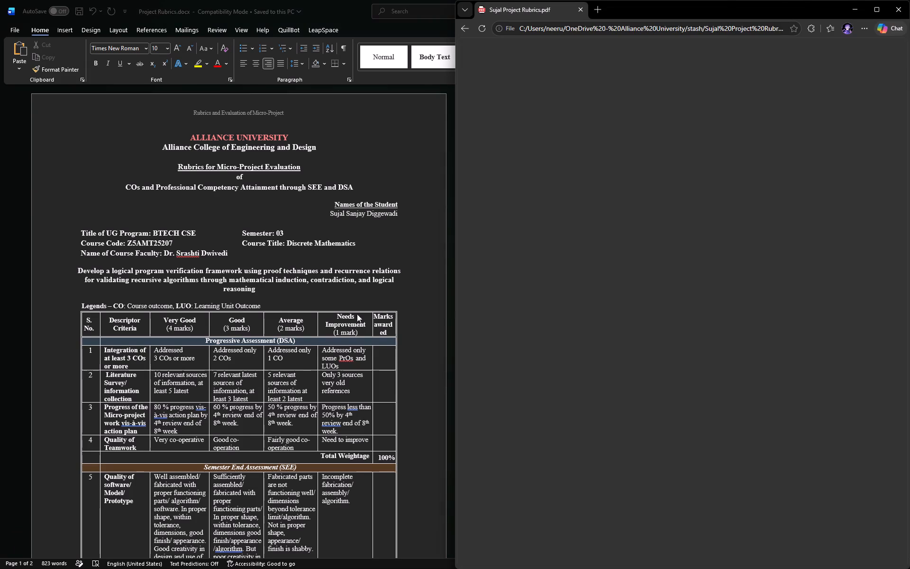
{"action": "left_click", "coordinate": [901, 19]}
{"action": "left_click", "coordinate": [900, 12]}
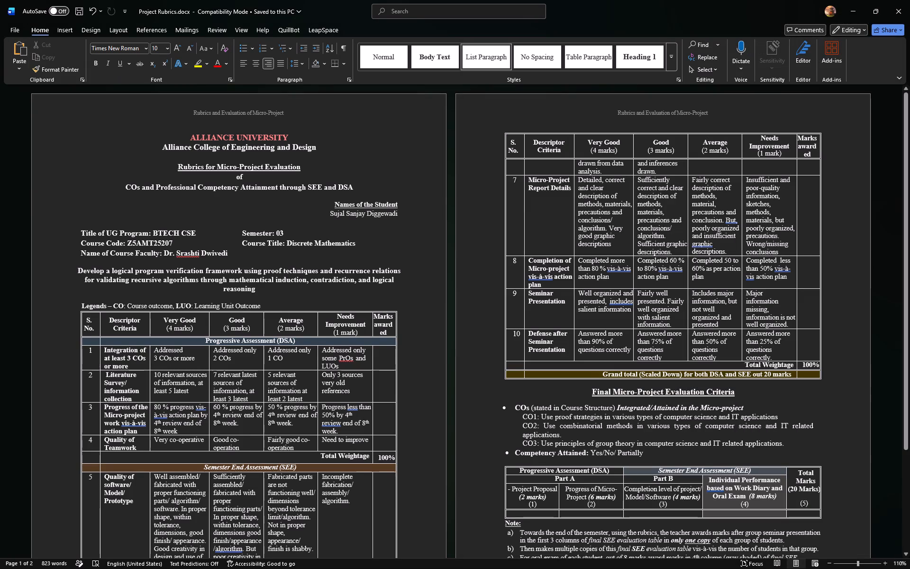
Replace the entry under Names of the Student with the sixth student's first name and surname, and save the document.
{"action": "left_click", "coordinate": [398, 213]}
{"action": "key", "text": "ctrl+BackSpace"}
{"action": "key", "text": "ctrl+BackSpace"}
{"action": "key", "text": "ctrl+BackSpace"}
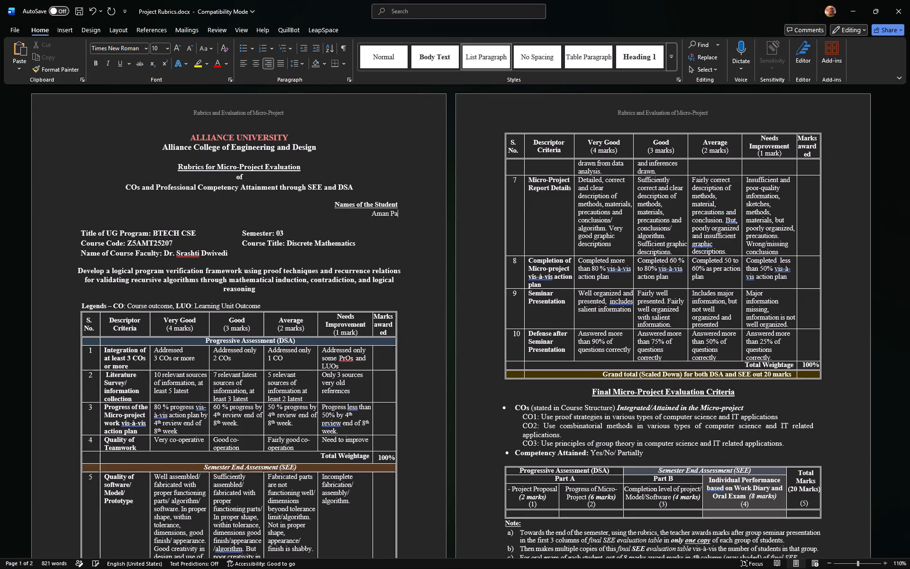
{"action": "key", "text": "ctrl+s"}
Export the rubrics as a PDF to the OneDrive stash folder, prefixing "Project Rubrics" with the sixth student's first name and surname, and close the PDF window.
{"action": "left_click", "coordinate": [9, 30]}
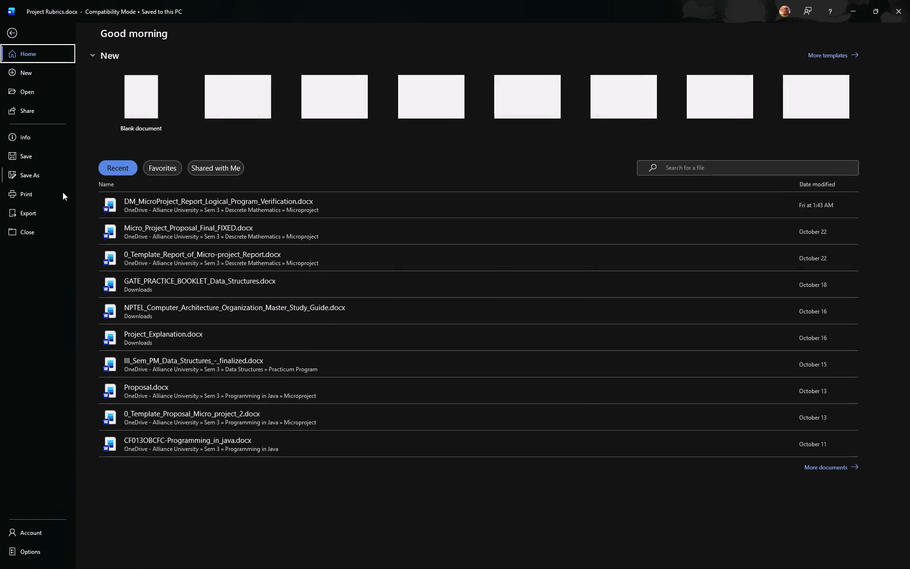
{"action": "left_click", "coordinate": [22, 163]}
{"action": "left_click", "coordinate": [21, 33]}
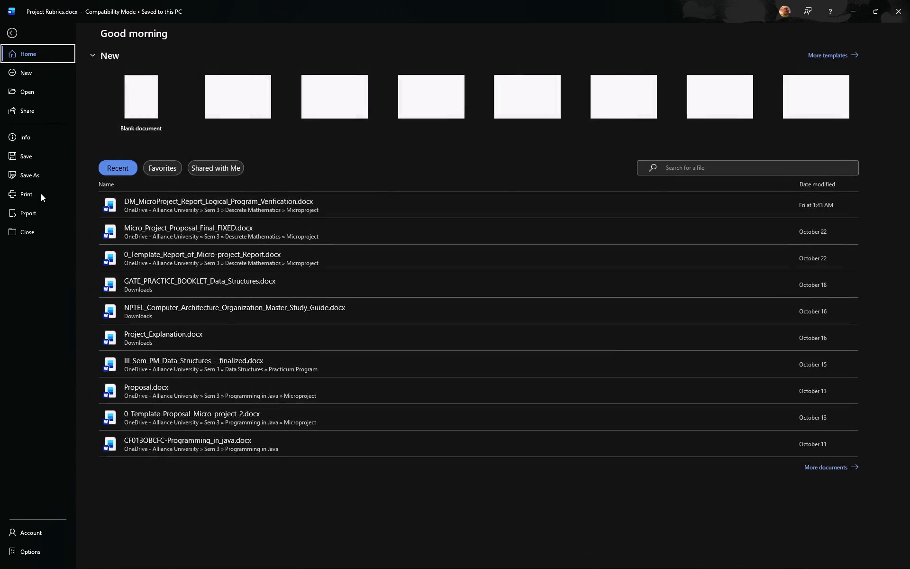
{"action": "left_click", "coordinate": [31, 172]}
{"action": "left_click", "coordinate": [173, 279]}
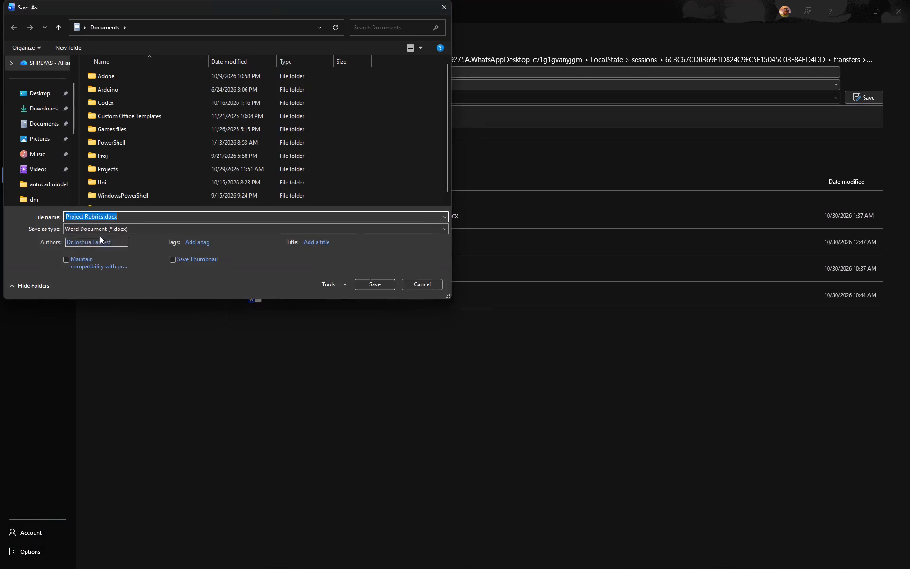
{"action": "left_click", "coordinate": [103, 229]}
{"action": "left_click", "coordinate": [102, 279]}
{"action": "left_click", "coordinate": [36, 61]}
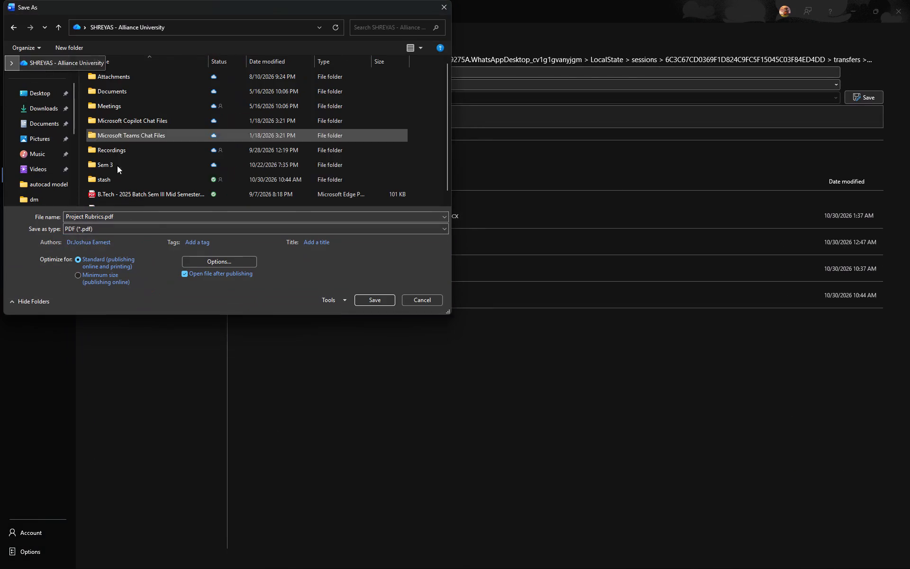
{"action": "double_click", "coordinate": [119, 180]}
{"action": "left_click", "coordinate": [65, 215]}
{"action": "double_click", "coordinate": [65, 215]}
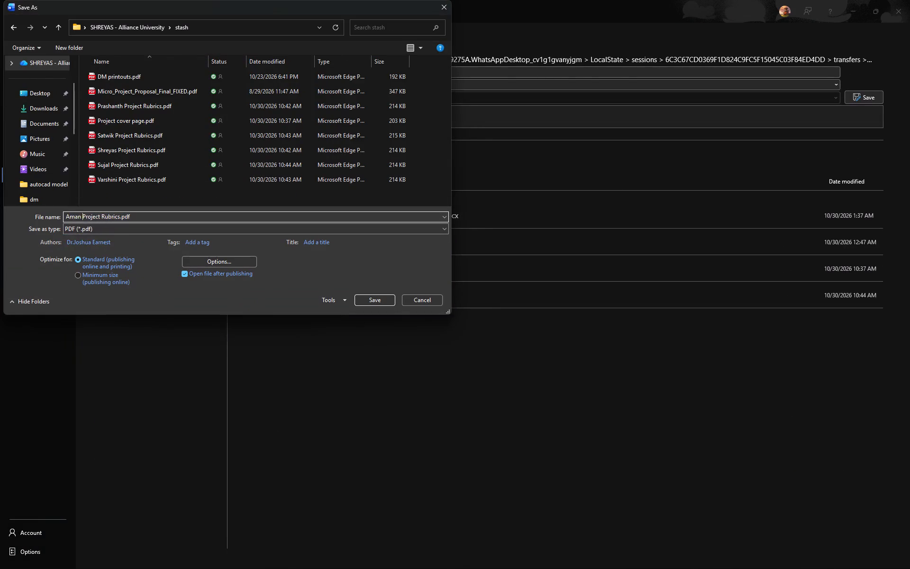
{"action": "key", "text": "space"}
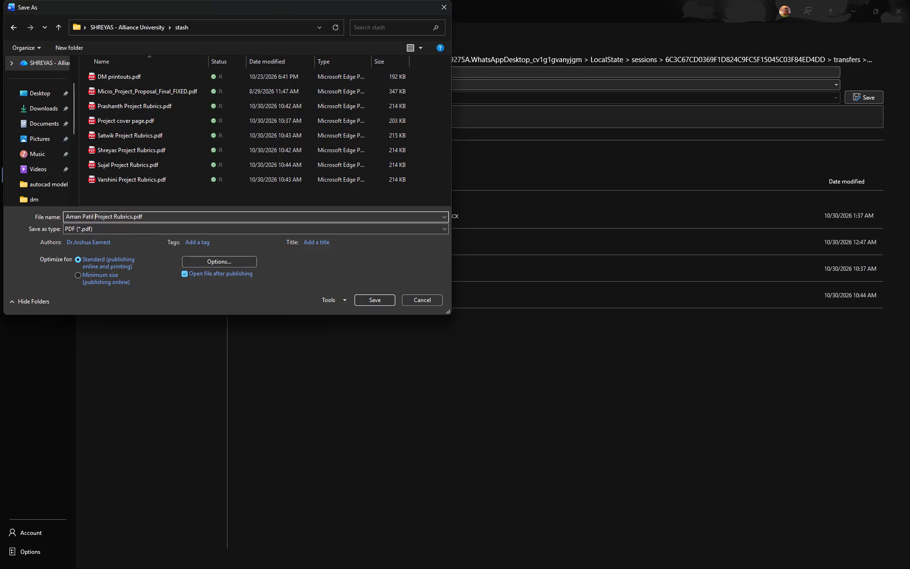
{"action": "left_click", "coordinate": [371, 300]}
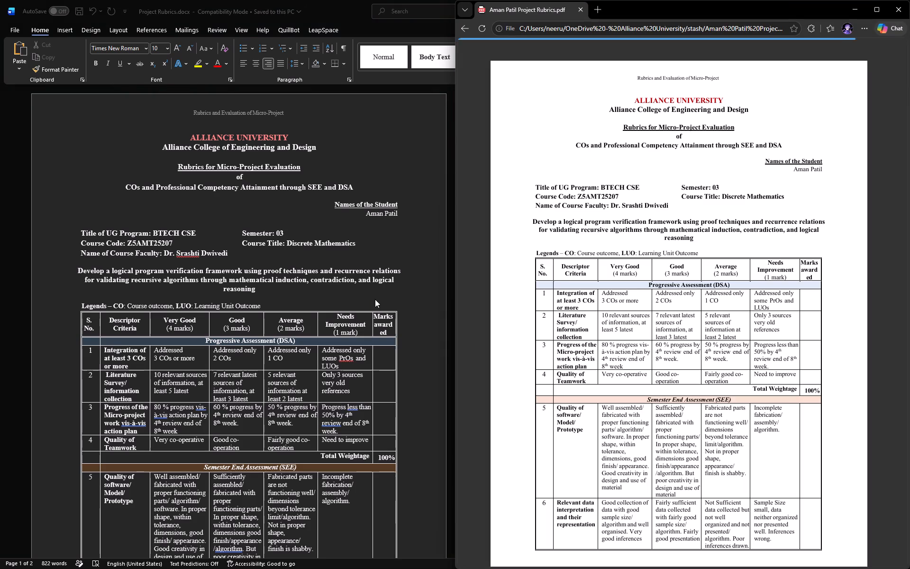
{"action": "left_click", "coordinate": [905, 8]}
Close the Project Rubrics document window and the dm folder window.
{"action": "left_click_drag", "start_coordinate": [674, 0], "coordinate": [594, 41]}
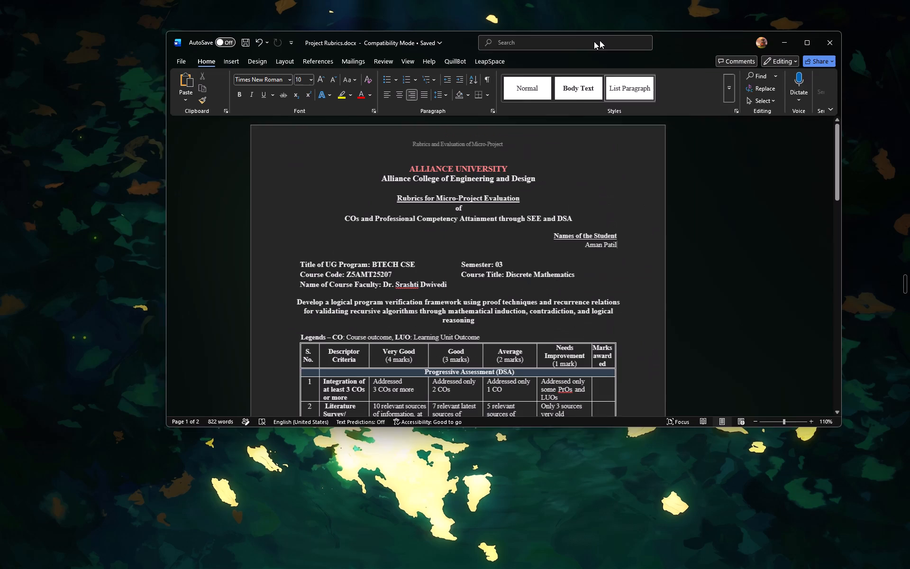
{"action": "left_click_drag", "start_coordinate": [594, 41], "coordinate": [584, 42]}
{"action": "left_click", "coordinate": [813, 48]}
{"action": "left_click", "coordinate": [725, 107]}
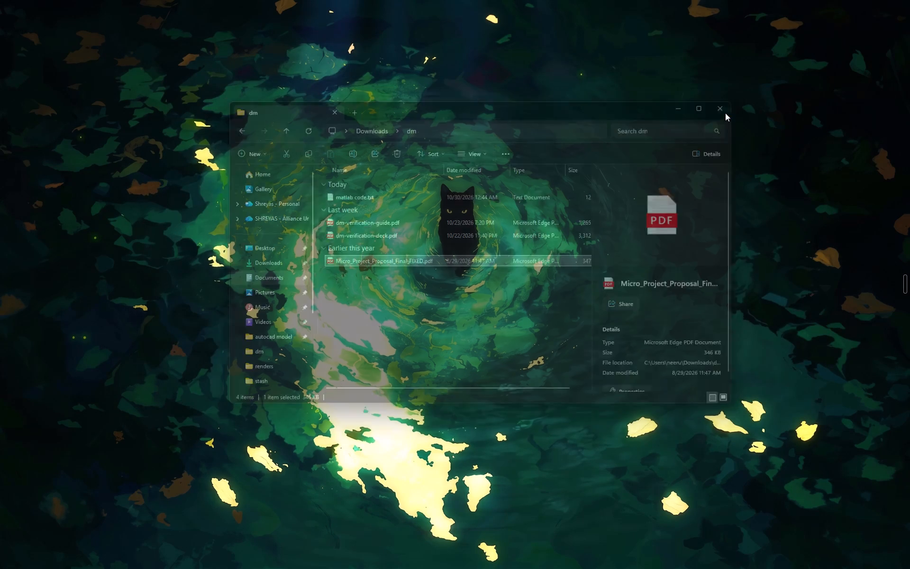